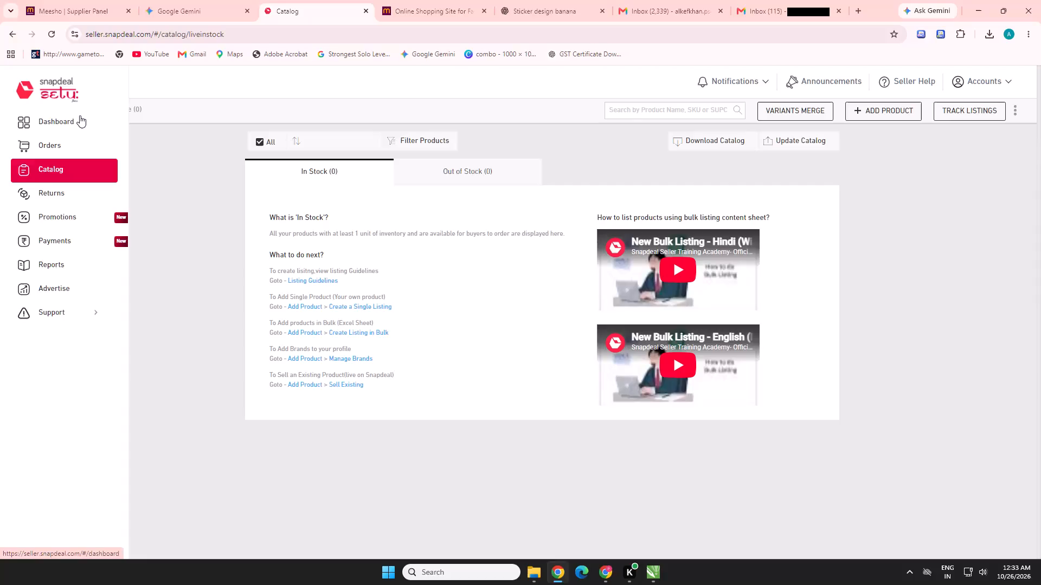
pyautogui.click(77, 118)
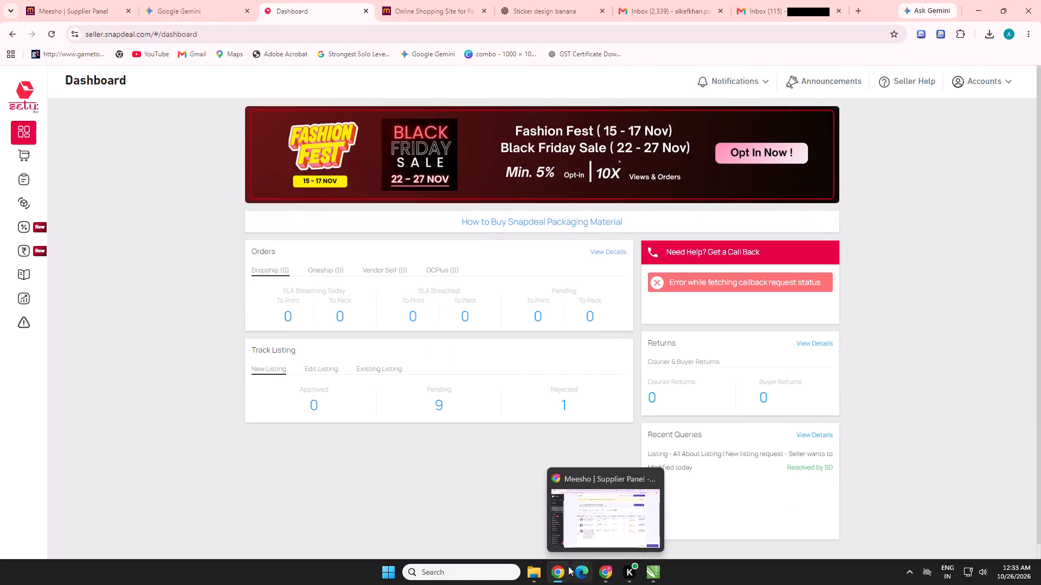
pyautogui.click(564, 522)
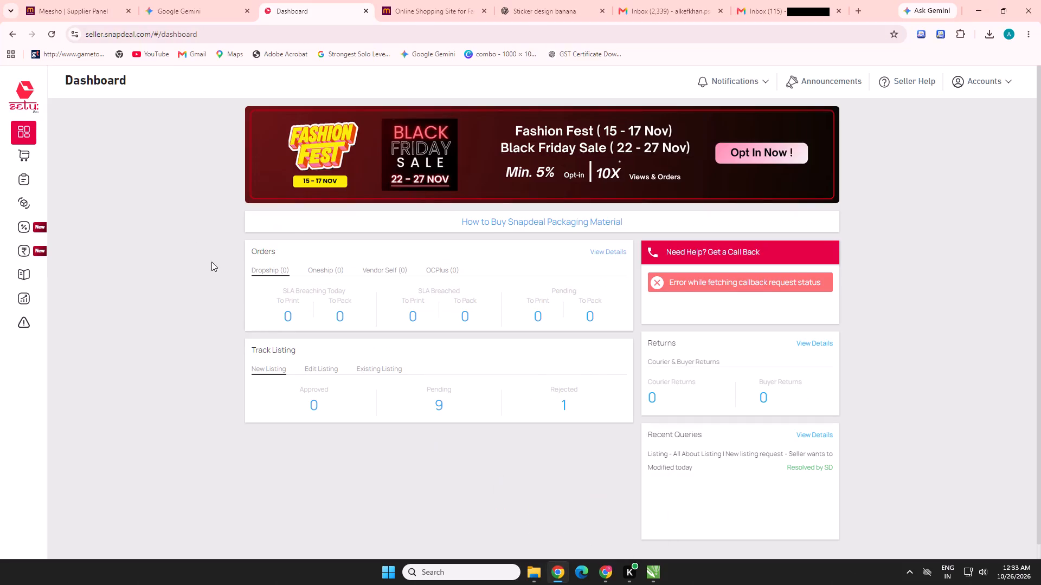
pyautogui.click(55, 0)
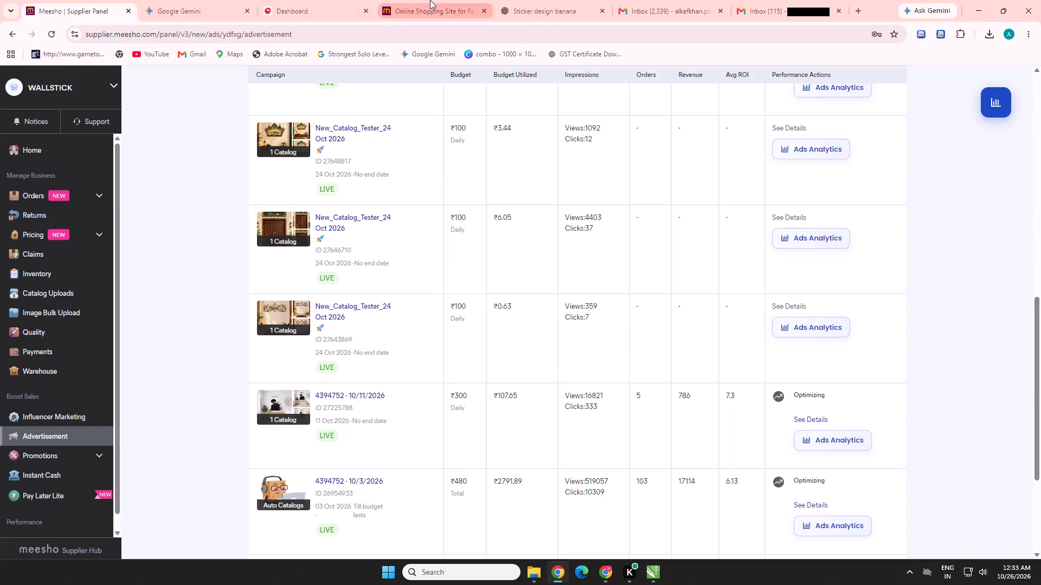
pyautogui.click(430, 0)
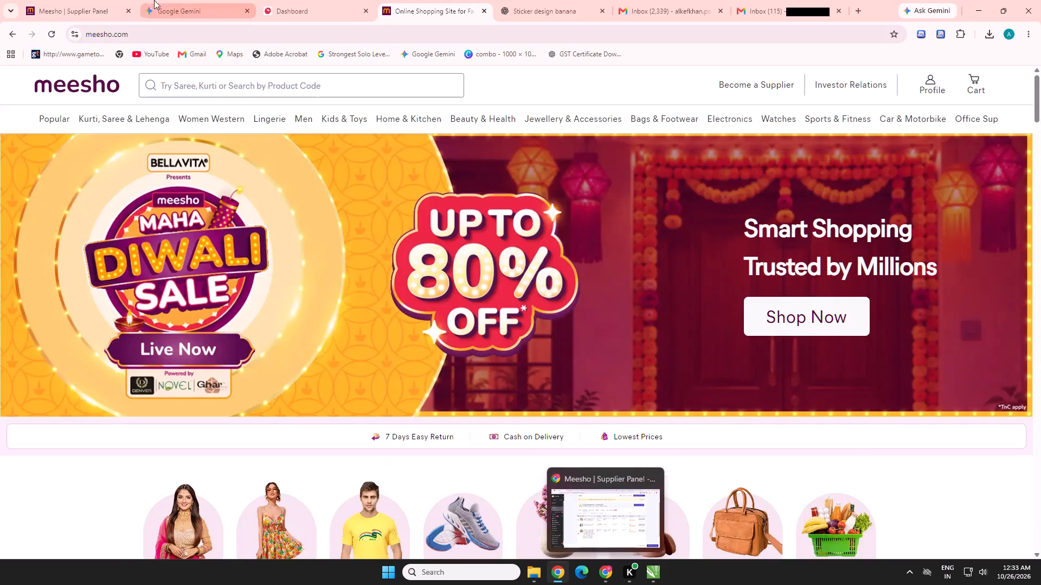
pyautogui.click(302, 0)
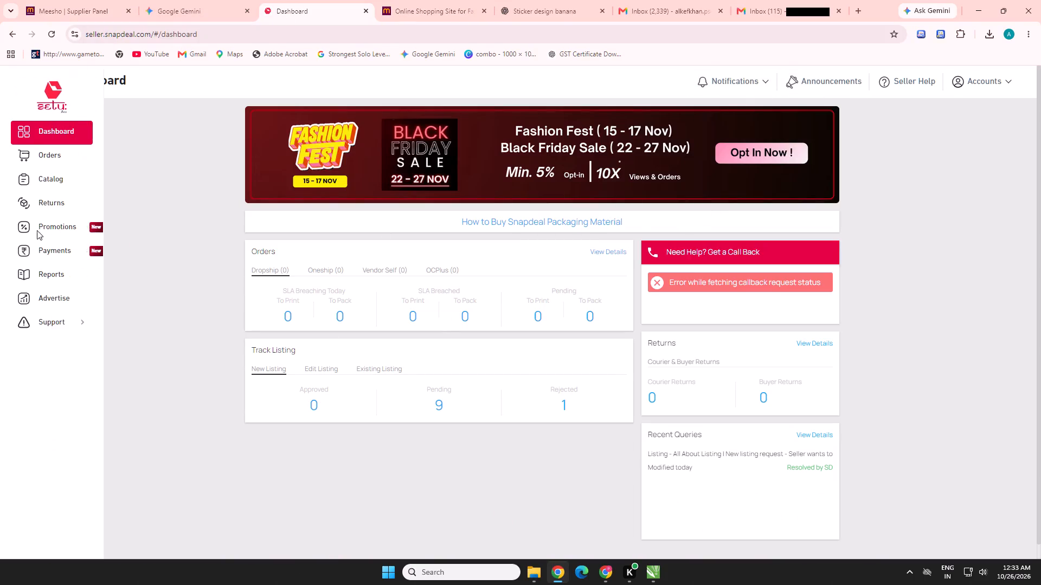
# Open the Snapdeal seller catalog and start adding a new product, reloading the catalog page when it does not respond.
pyautogui.click(73, 174)
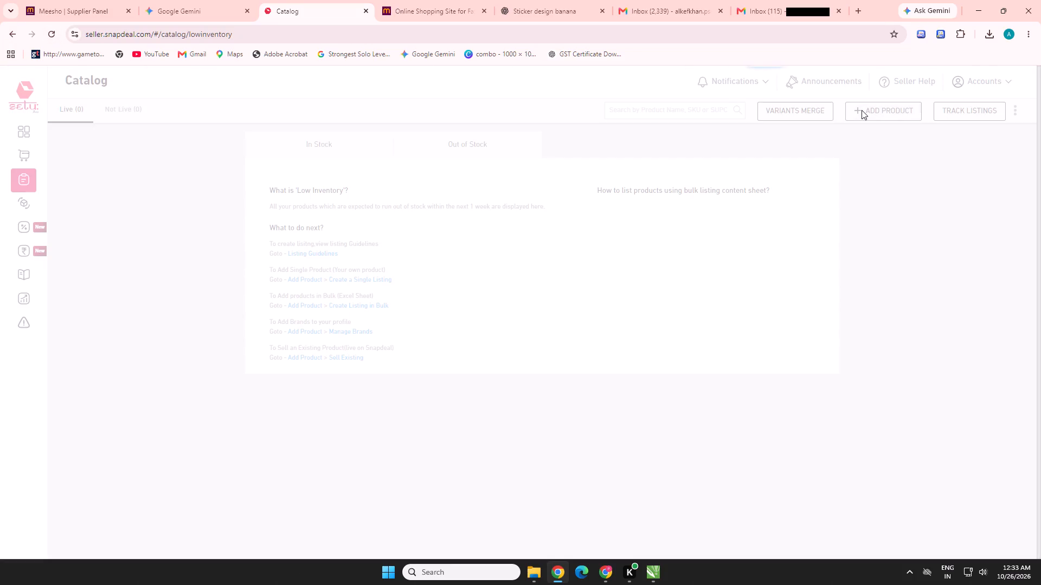
pyautogui.click(862, 110)
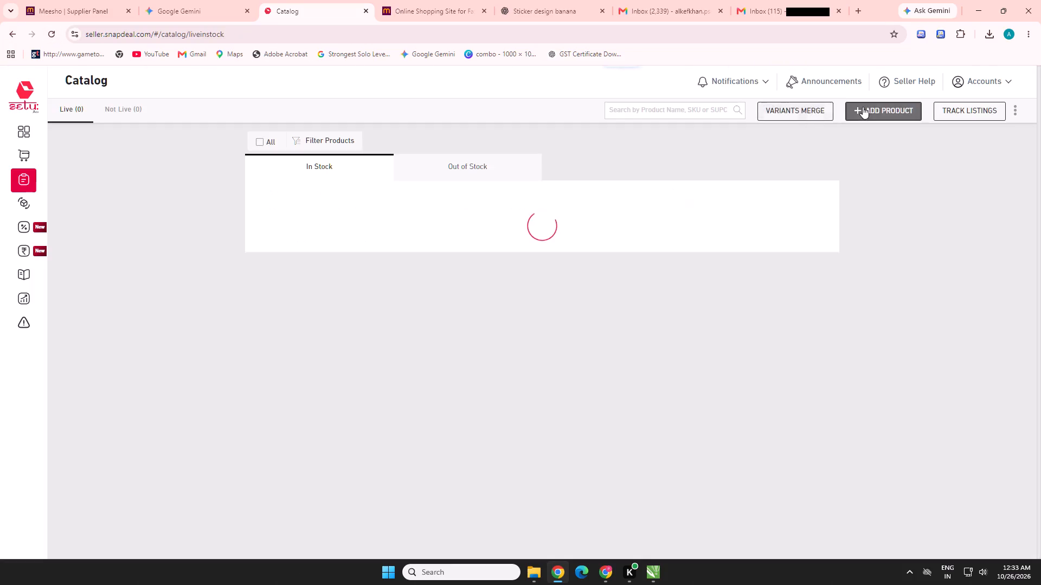
pyautogui.click(863, 107)
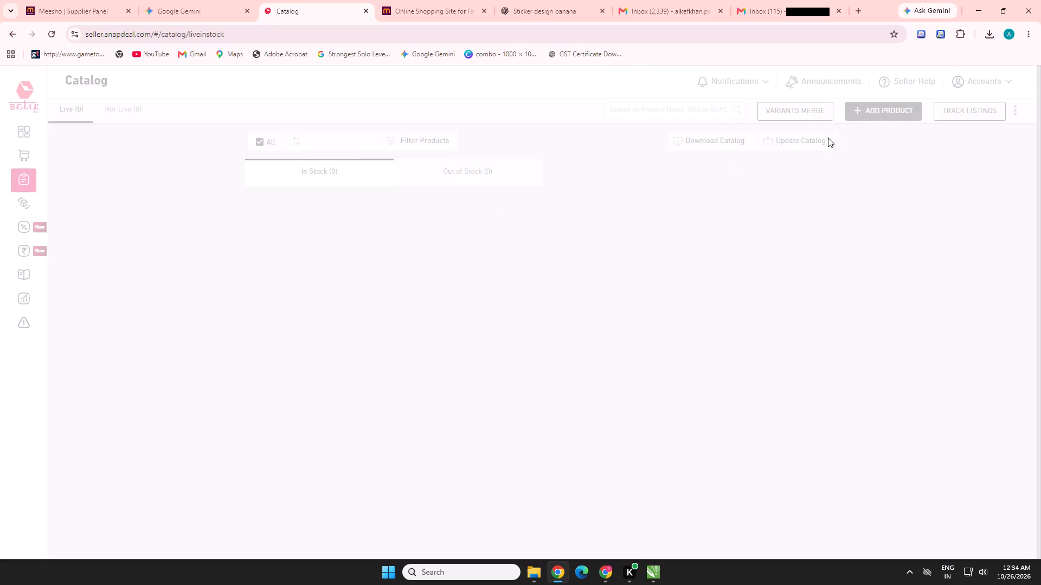
pyautogui.click(871, 108)
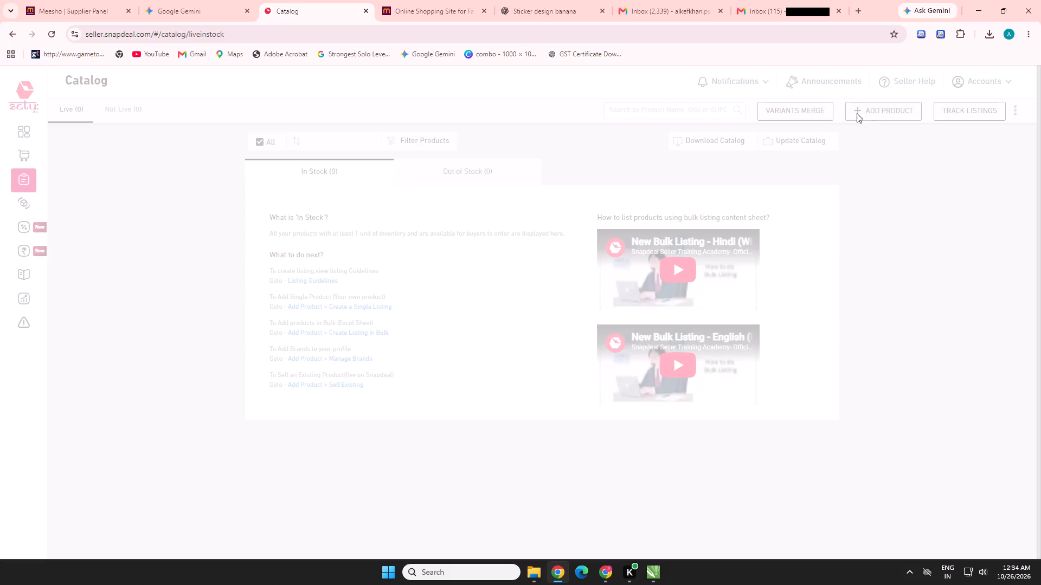
pyautogui.click(871, 107)
pyautogui.scroll(-1, 869, 112)
pyautogui.click(48, 35)
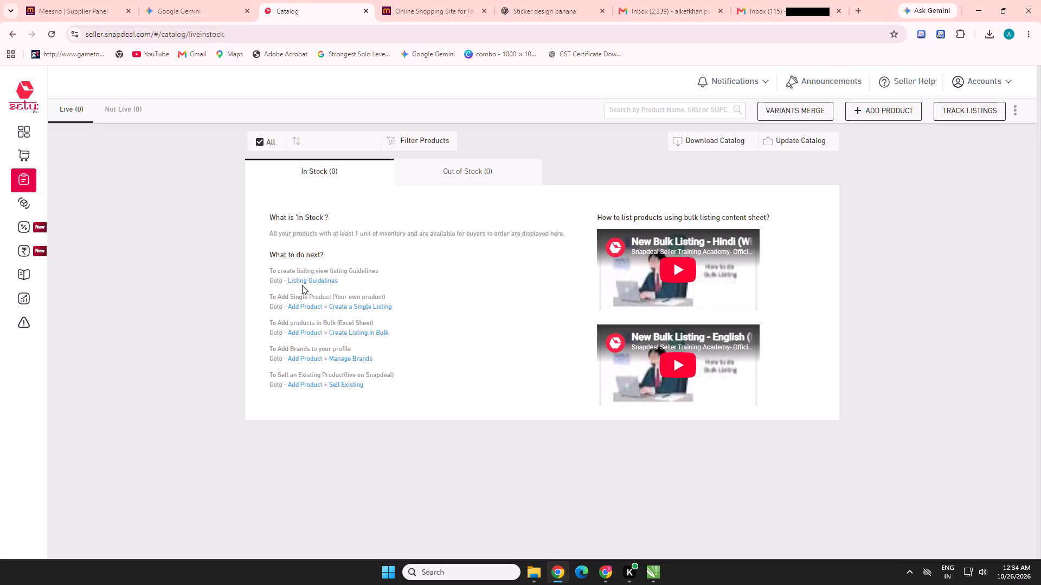
pyautogui.click(906, 117)
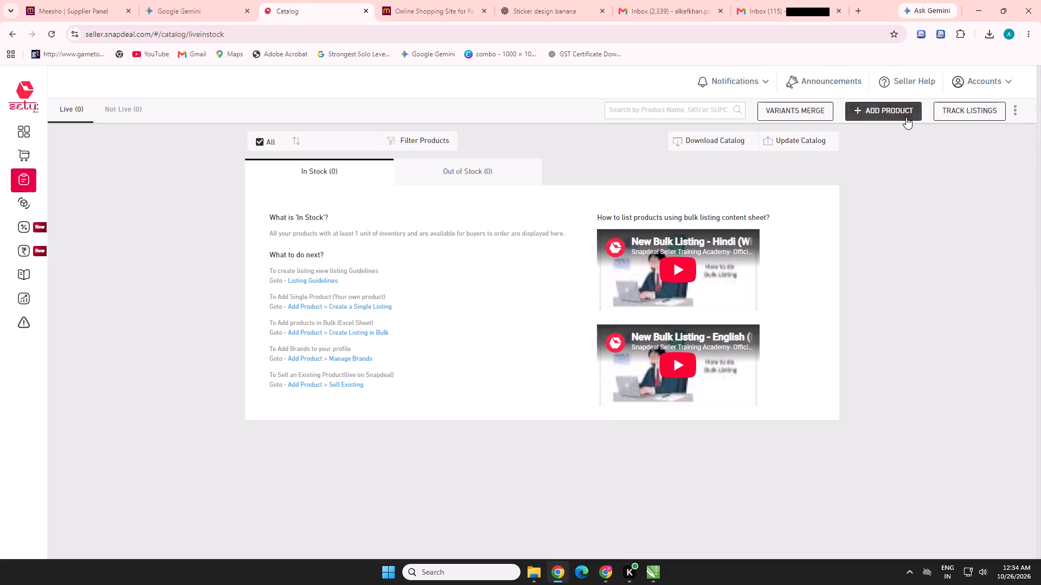
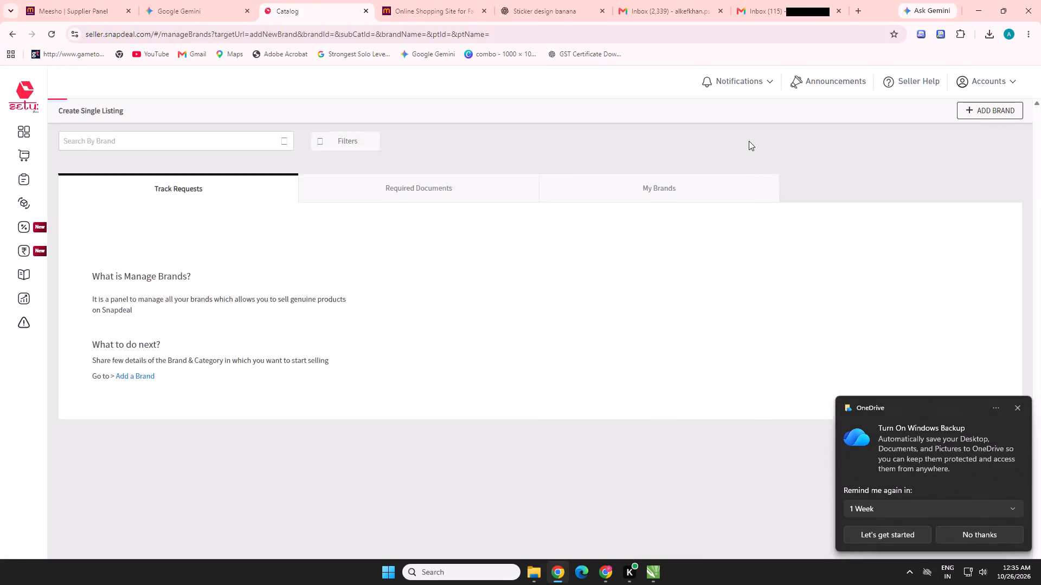
# Enter PRINTORA as the brand name in the Add a Brand form, choosing the exact PRINTORA suggestion.
pyautogui.click(312, 204)
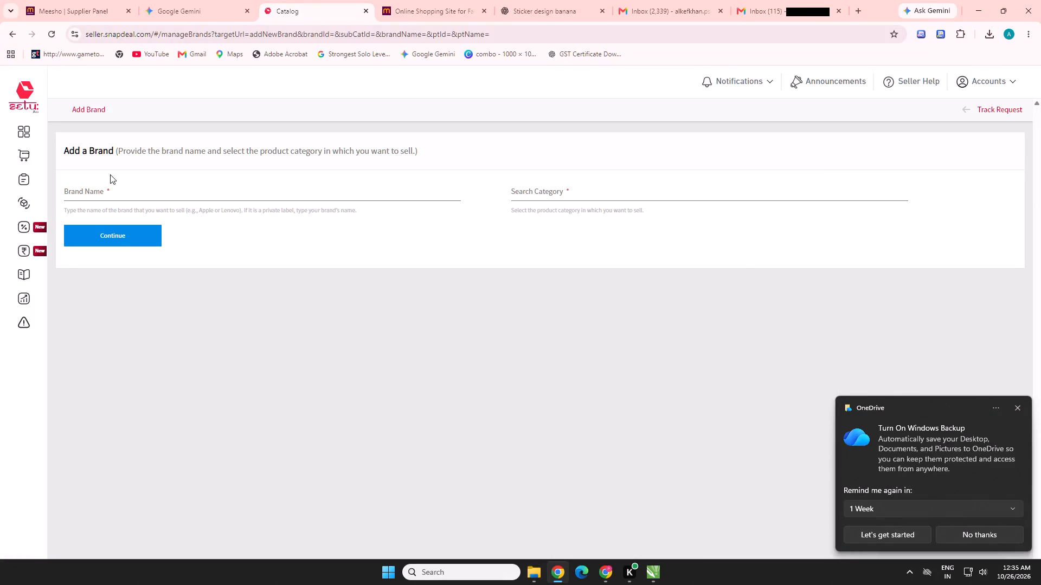
pyautogui.click(81, 196)
pyautogui.write('PRINTORA')
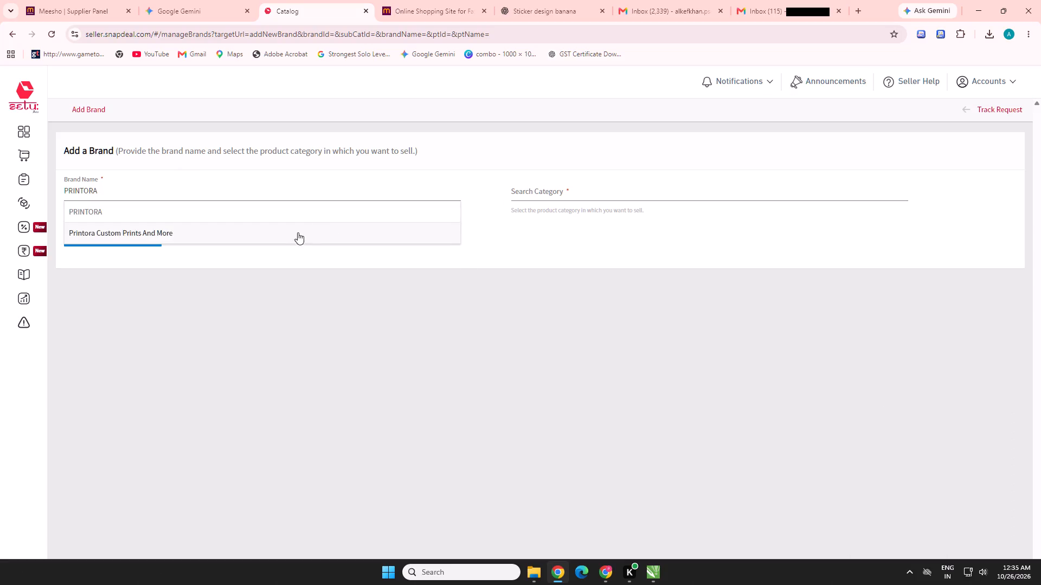
pyautogui.click(311, 213)
# Search the brand's product categories for "wall sticker".
pyautogui.click(536, 187)
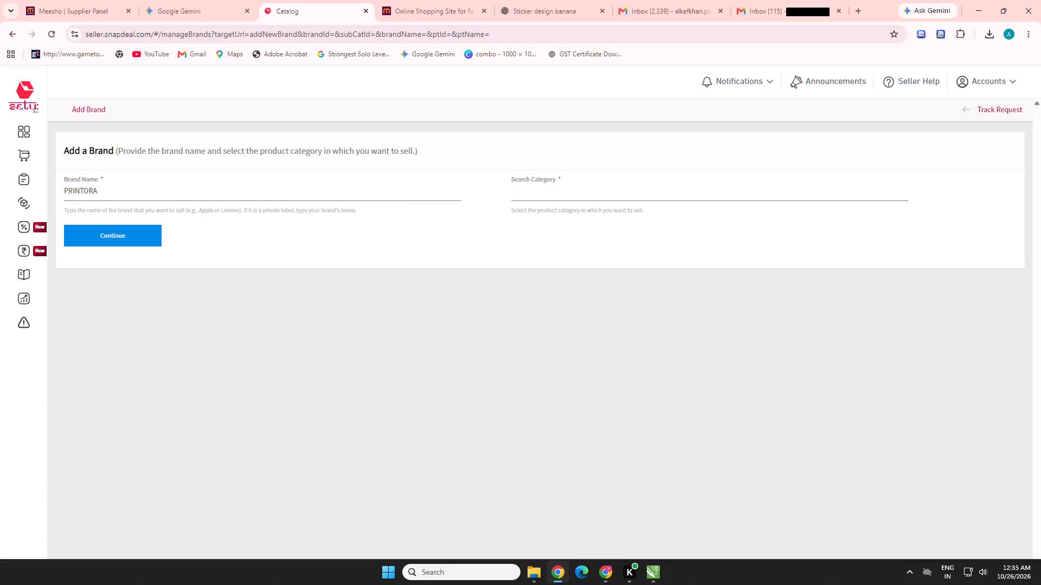
pyautogui.write('Wall')
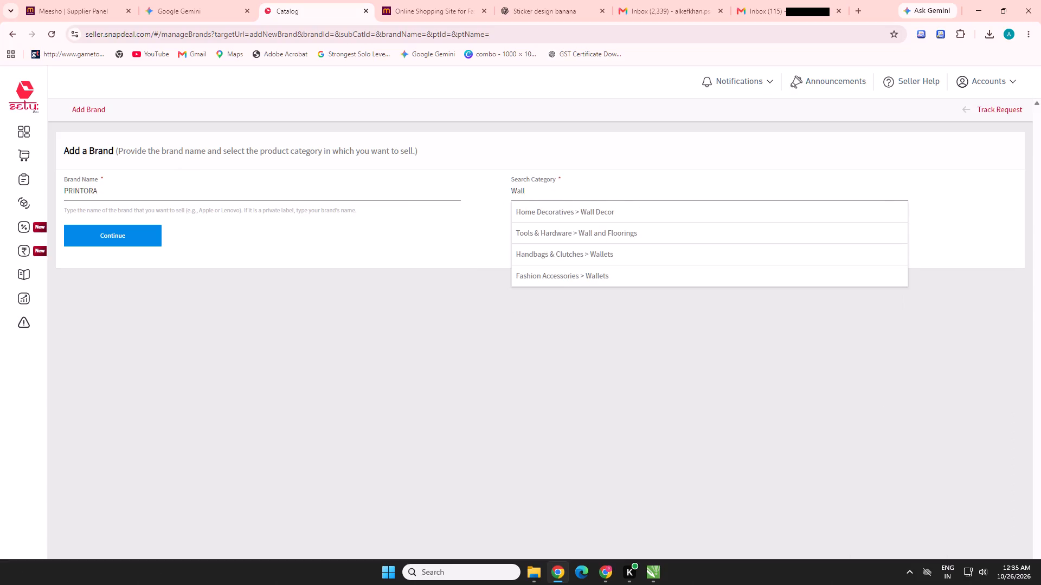
pyautogui.press('space')
pyautogui.write('s')
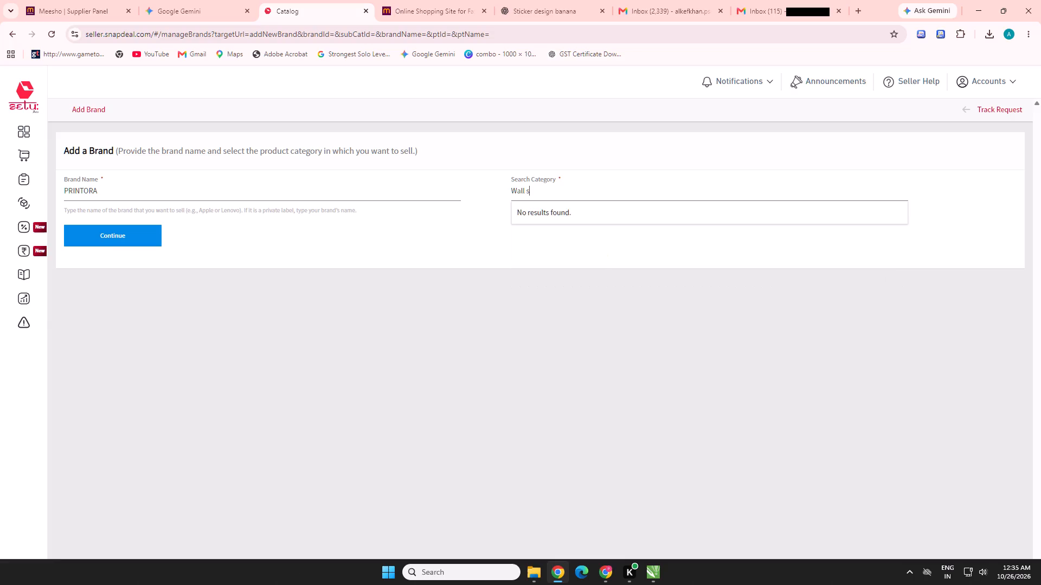
pyautogui.press('BackSpace')
pyautogui.press('BackSpace')
pyautogui.press('BackSpace')
pyautogui.press('BackSpace')
pyautogui.press('BackSpace')
pyautogui.press('BackSpace')
pyautogui.press('BackSpace')
pyautogui.press('BackSpace')
pyautogui.press('BackSpace')
pyautogui.write('wall s')
pyautogui.write('tic')
pyautogui.write('ker')
pyautogui.press('Return')
pyautogui.click(549, 215)
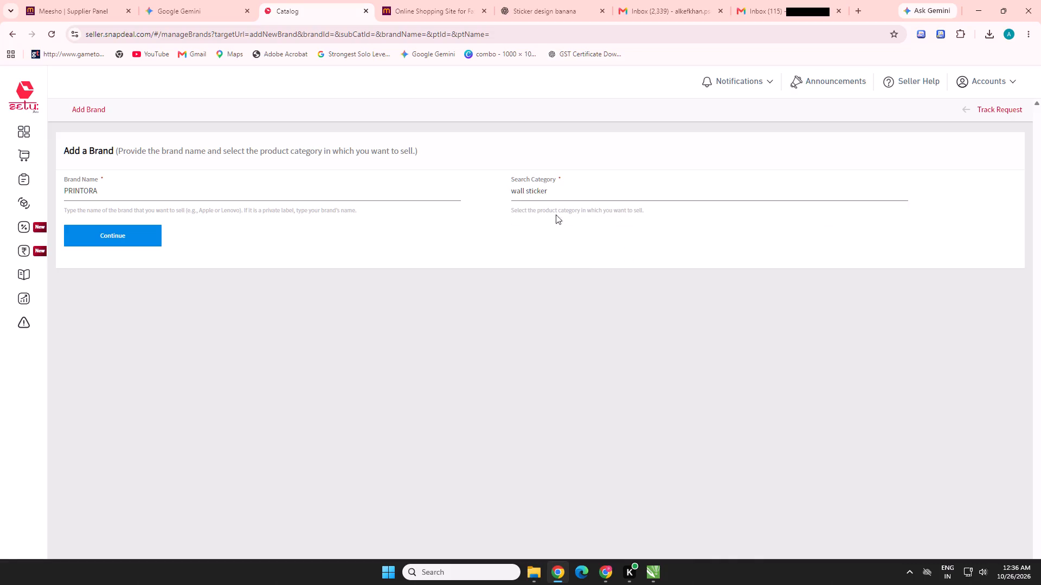
# Switch to the Meesho supplier panel and review the performance of the live ad campaigns under Advertisement.
pyautogui.click(69, 0)
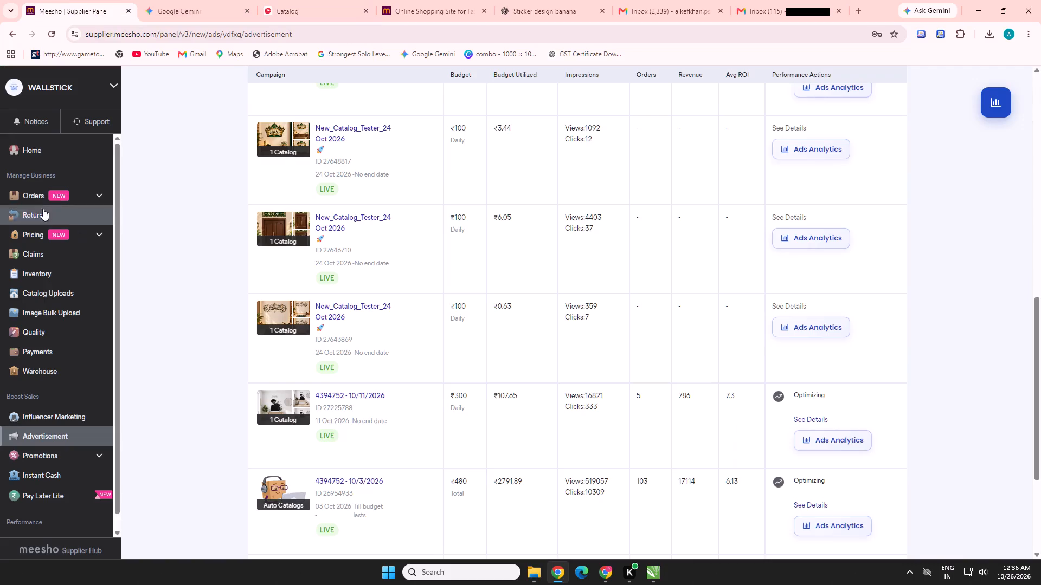
pyautogui.click(40, 155)
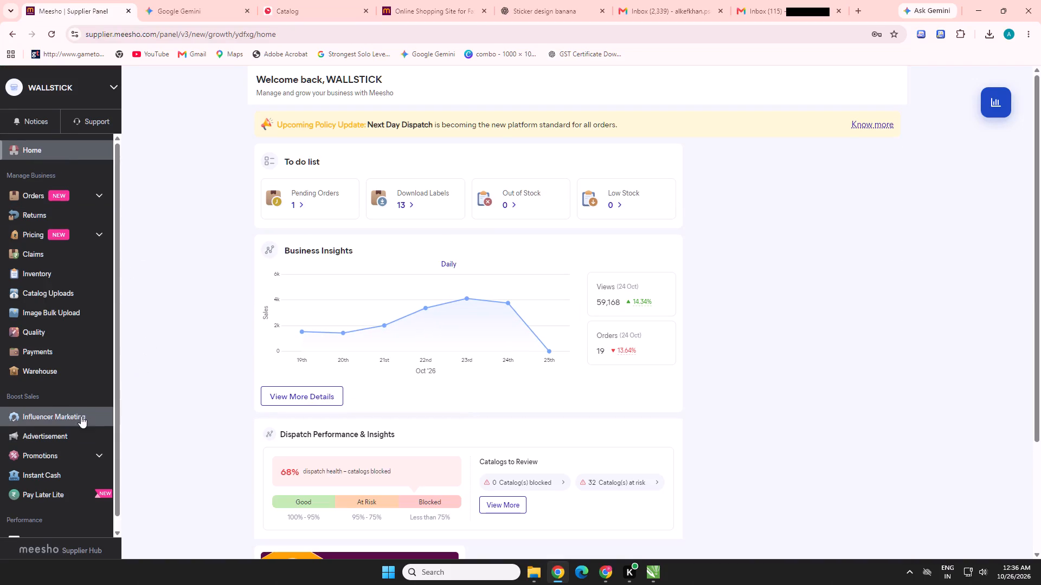
pyautogui.click(72, 444)
pyautogui.scroll(-2, 639, 339)
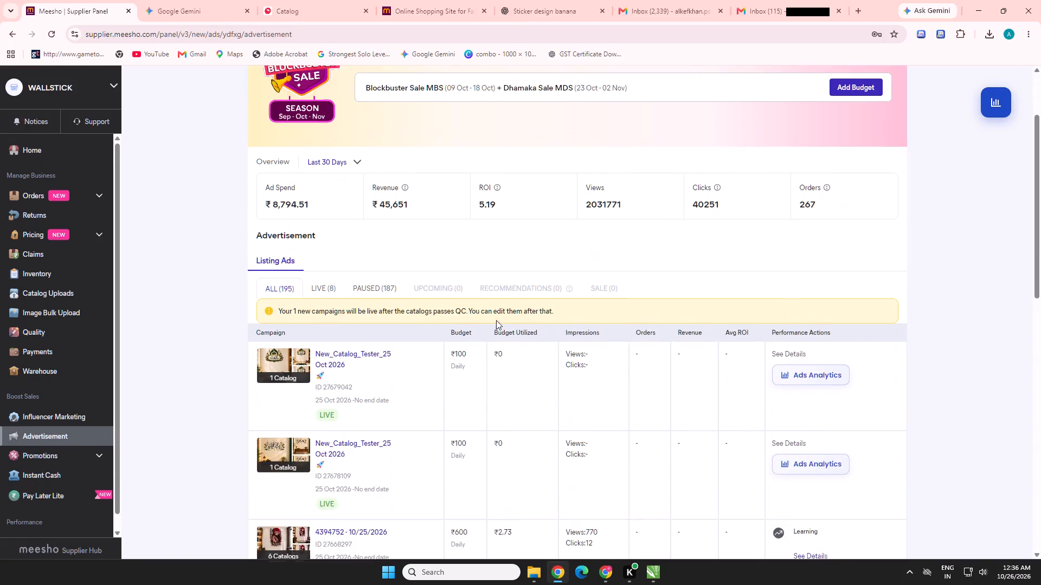
pyautogui.scroll(-2, 359, 268)
pyautogui.scroll(-3, 490, 251)
pyautogui.scroll(5, 484, 255)
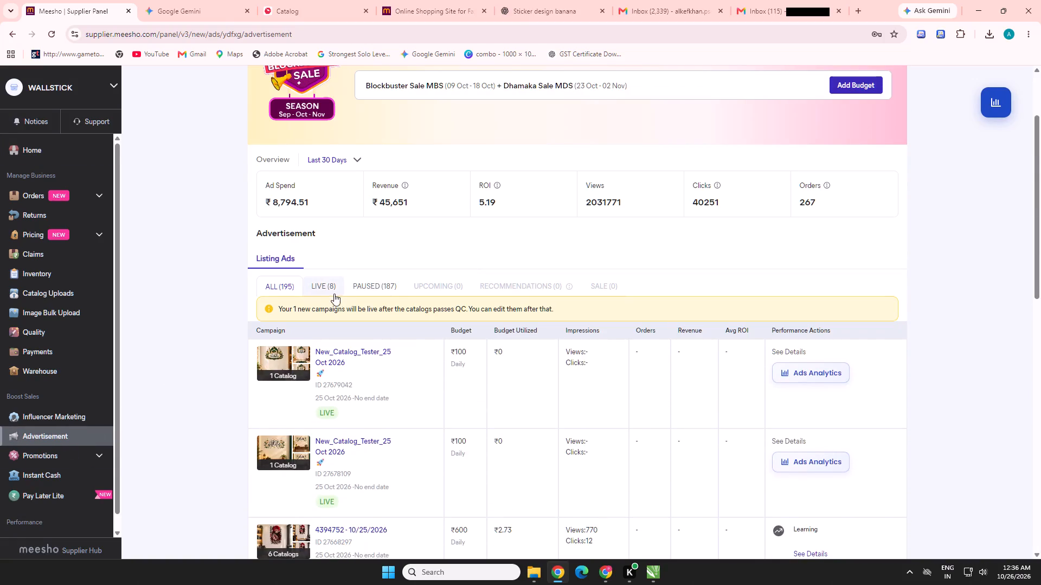
pyautogui.click(334, 294)
pyautogui.scroll(-2, 506, 307)
pyautogui.scroll(-2, 456, 343)
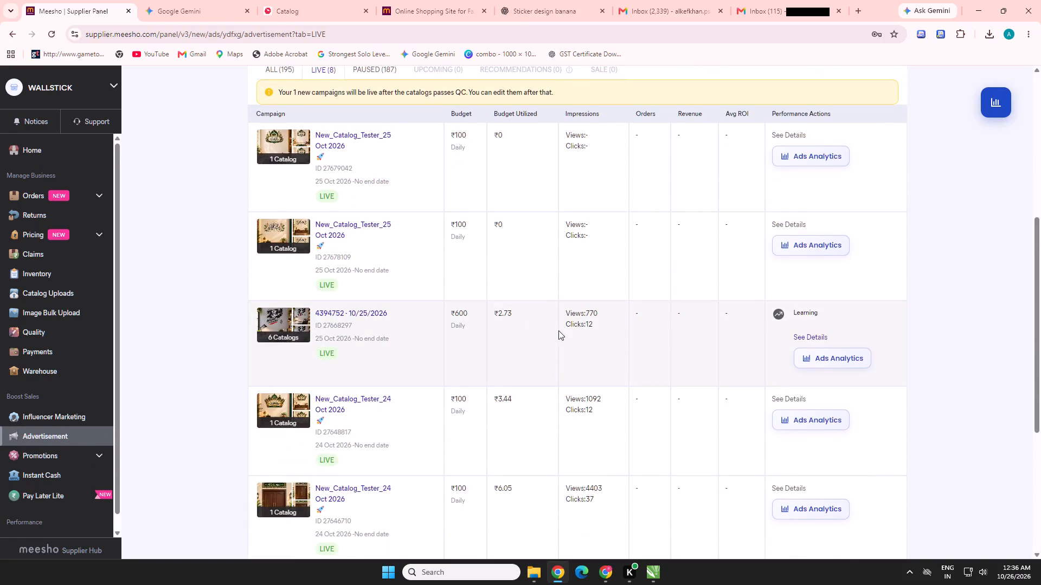
pyautogui.scroll(-3, 558, 330)
pyautogui.scroll(-2, 648, 324)
pyautogui.scroll(-3, 769, 391)
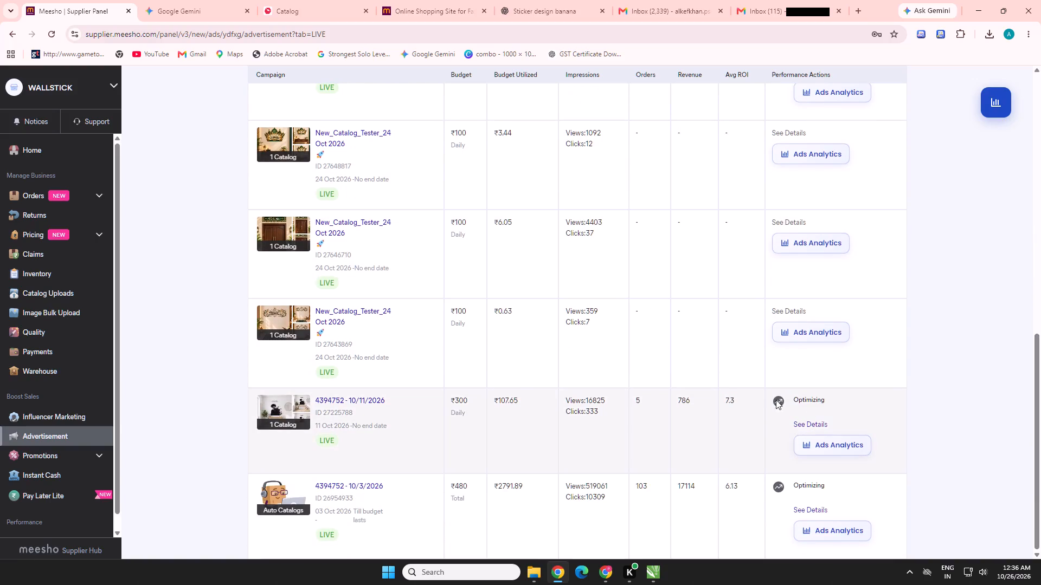
# Pause the campaign 4394752 - 10/11/2026, giving "I'm not seeing order growth" as the reason.
pyautogui.click(808, 419)
pyautogui.scroll(-5, 368, 283)
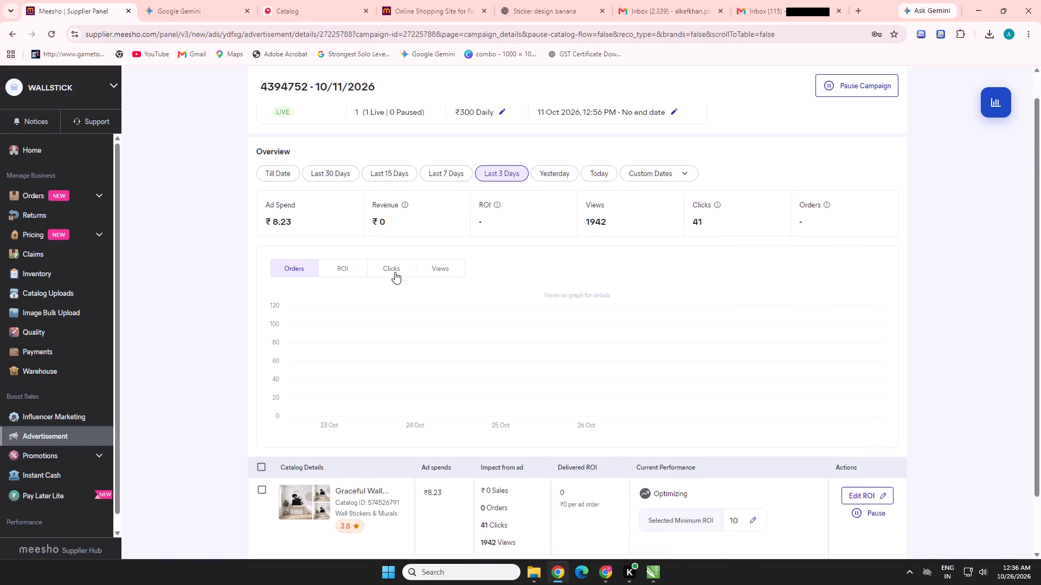
pyautogui.click(845, 88)
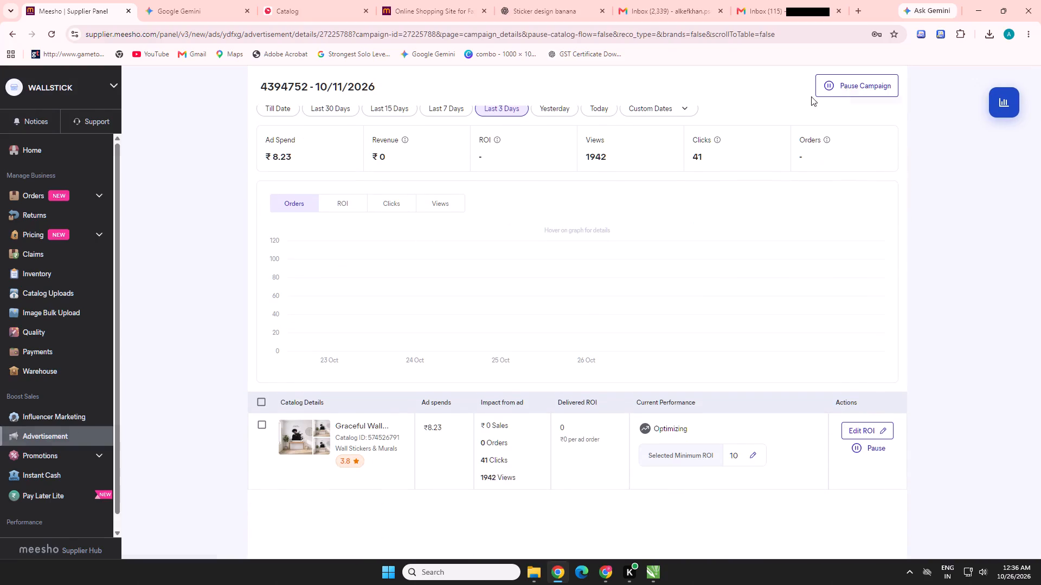
pyautogui.click(516, 322)
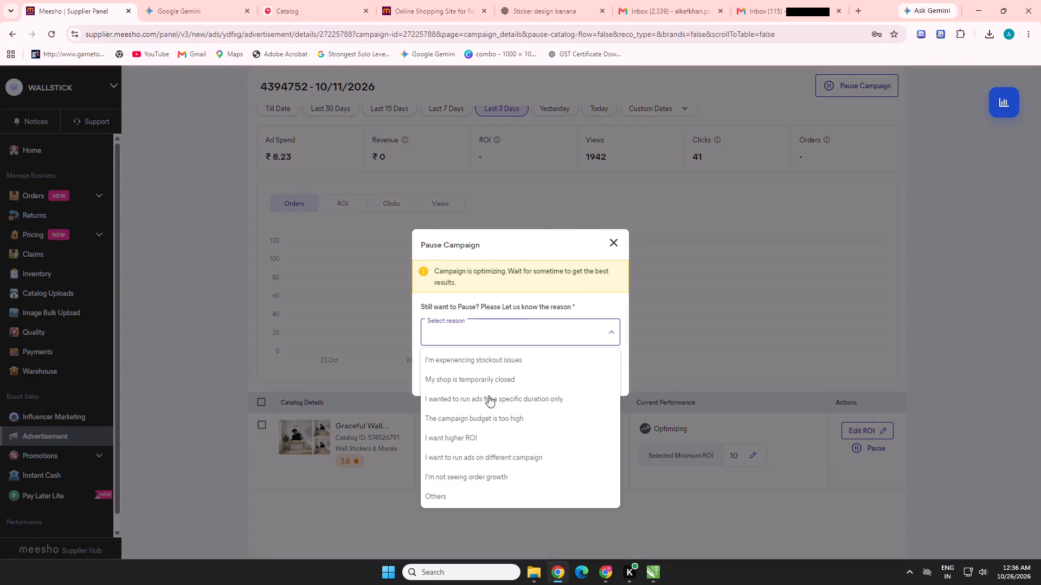
pyautogui.click(466, 479)
pyautogui.click(568, 374)
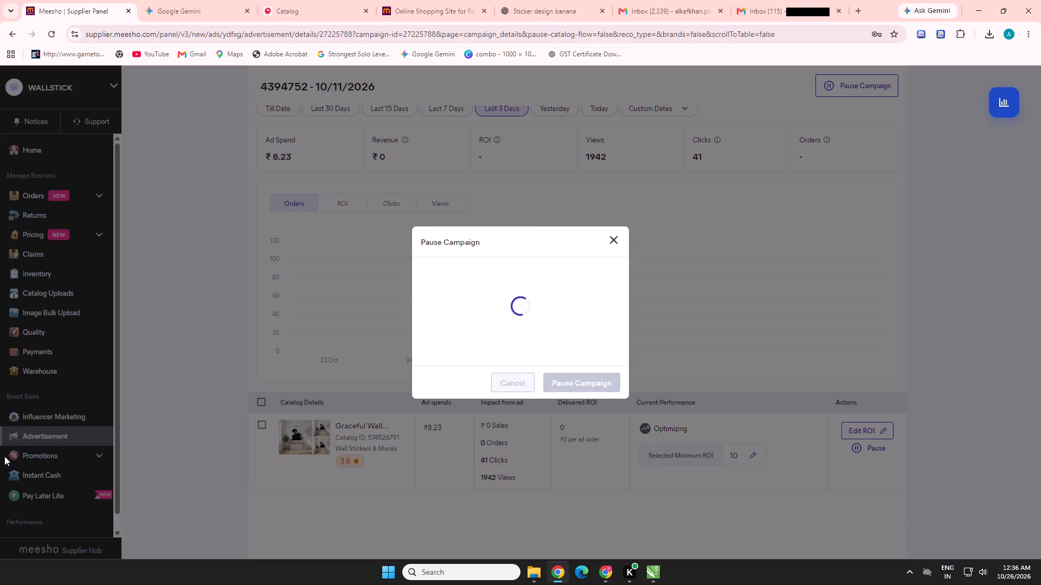
# Return to the Advertisement campaign list and examine the spend, views and clicks of the remaining live campaigns.
pyautogui.click(33, 437)
pyautogui.scroll(-5, 312, 334)
pyautogui.scroll(-4, 404, 353)
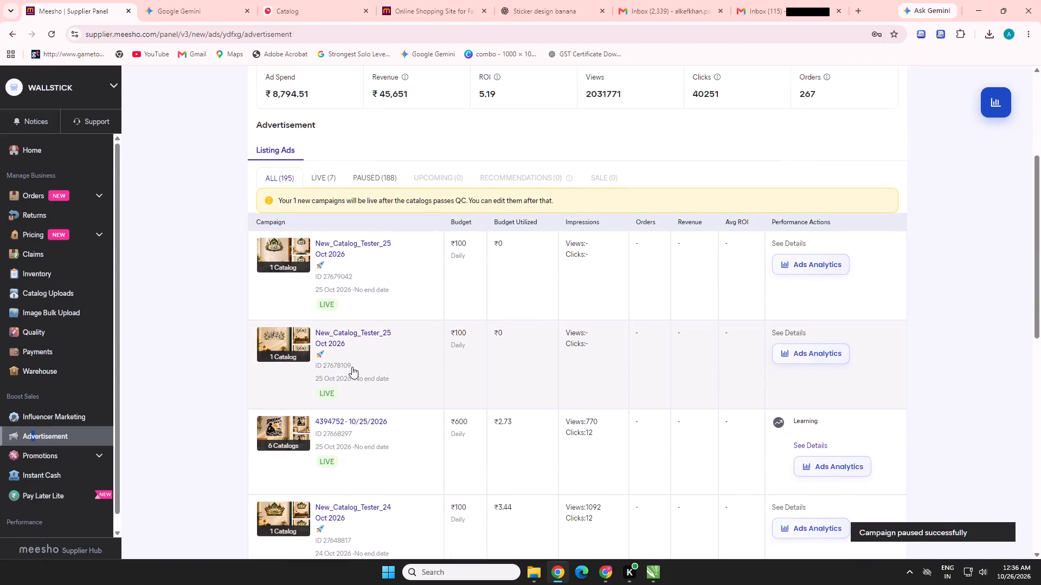
pyautogui.scroll(-1, 367, 372)
pyautogui.scroll(-1, 449, 336)
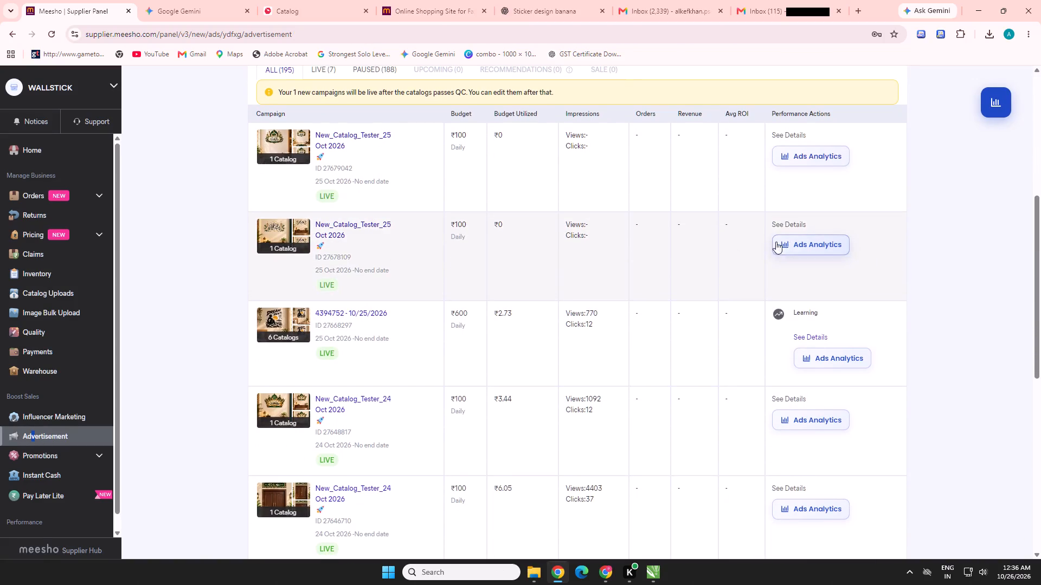
pyautogui.scroll(-1, 794, 231)
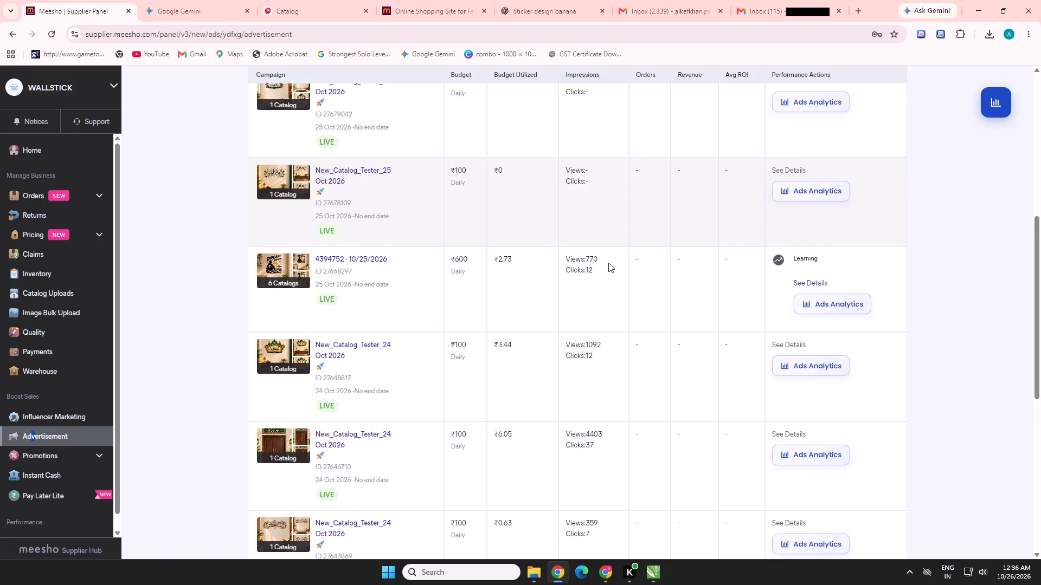
pyautogui.scroll(-1, 620, 279)
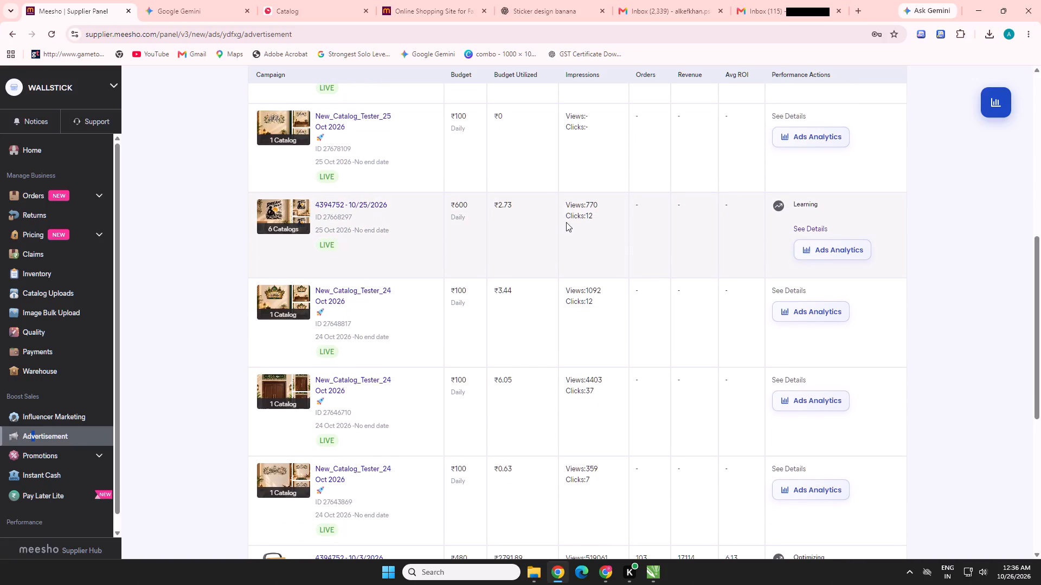
pyautogui.scroll(-1, 571, 282)
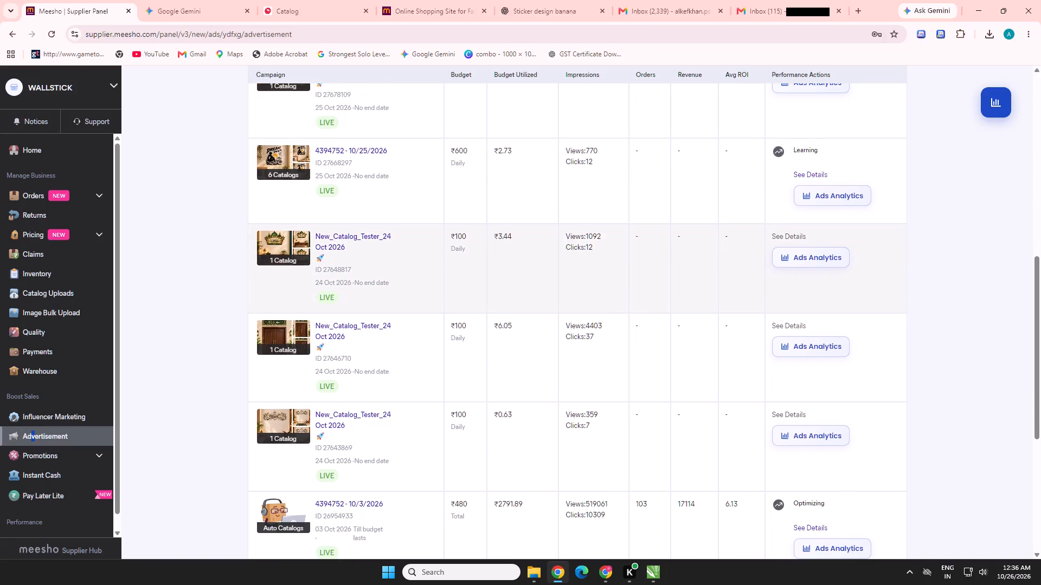
pyautogui.moveTo(595, 246); pyautogui.dragTo(571, 251)
pyautogui.moveTo(571, 251); pyautogui.dragTo(560, 236)
# Work out the cost per click of catalog tester campaign ID 27648817 in Calculator by dividing 3.44 by 12.
pyautogui.click(441, 581)
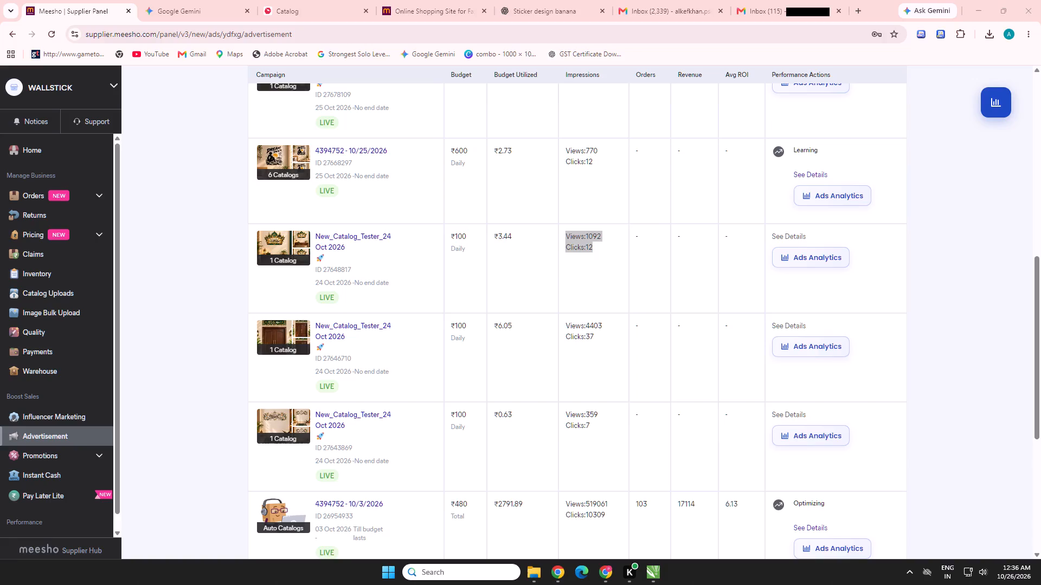
pyautogui.click(442, 569)
pyautogui.click(446, 193)
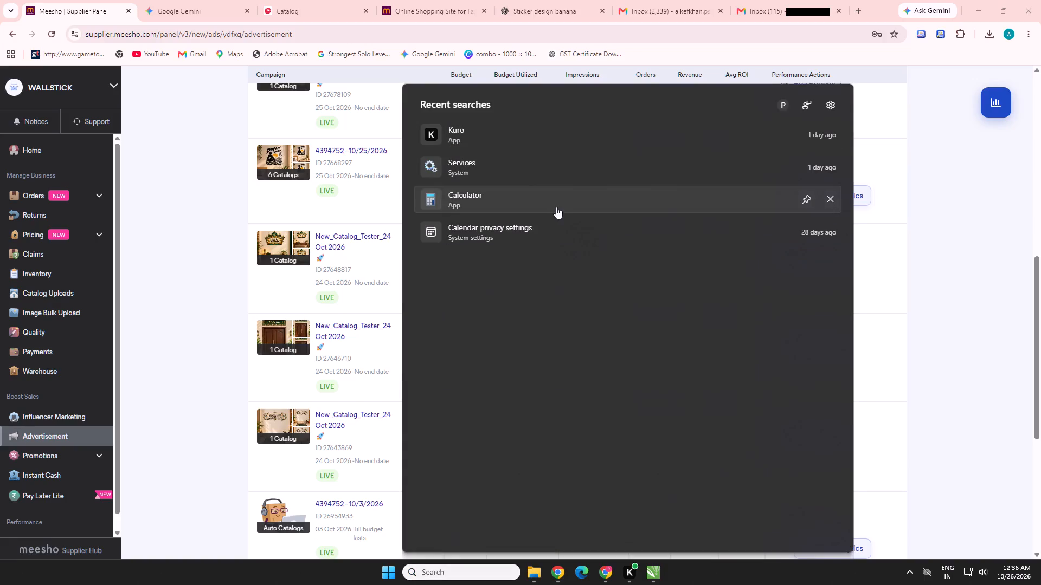
pyautogui.write('3.44')
pyautogui.press('Escape')
pyautogui.write('3.44/12')
pyautogui.press('Return')
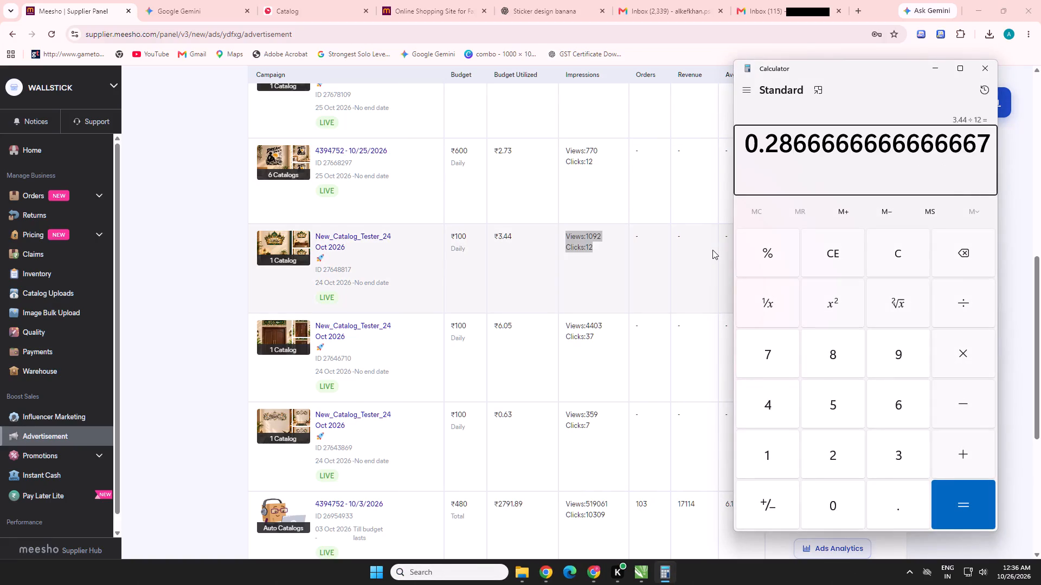
pyautogui.click(985, 71)
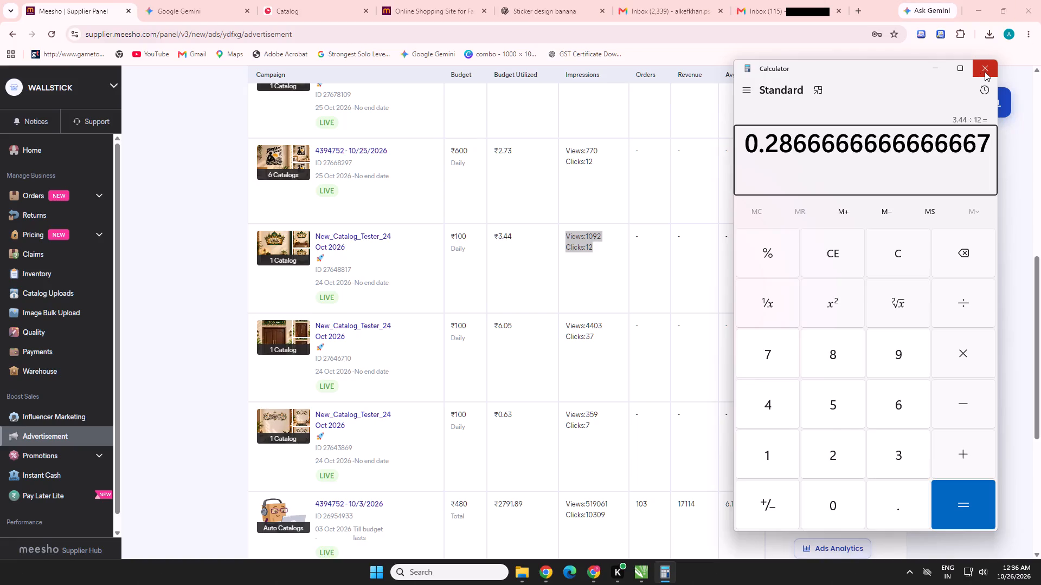
# Work out the same campaign's click-through percentage in Calculator as 12 divided by 1092, multiplied by 100.
pyautogui.click(441, 575)
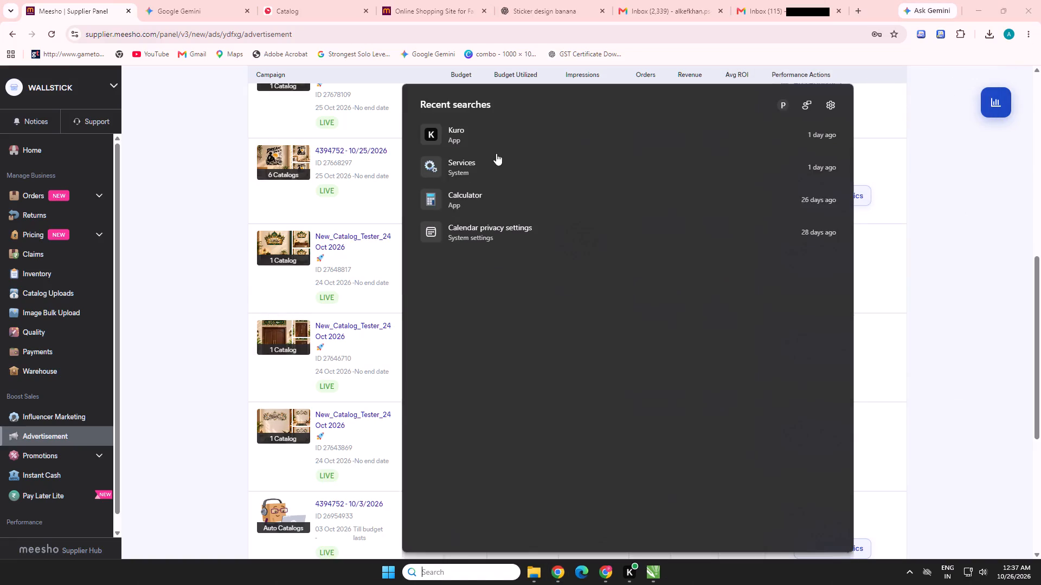
pyautogui.click(444, 201)
pyautogui.write('12/10')
pyautogui.write('92')
pyautogui.press('Return')
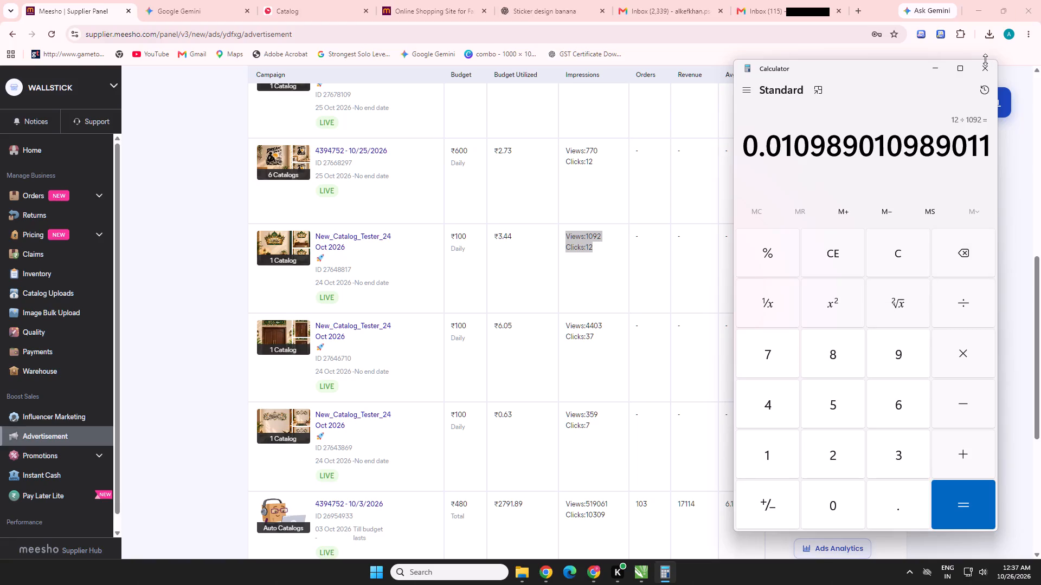
pyautogui.write('*100')
pyautogui.press('Return')
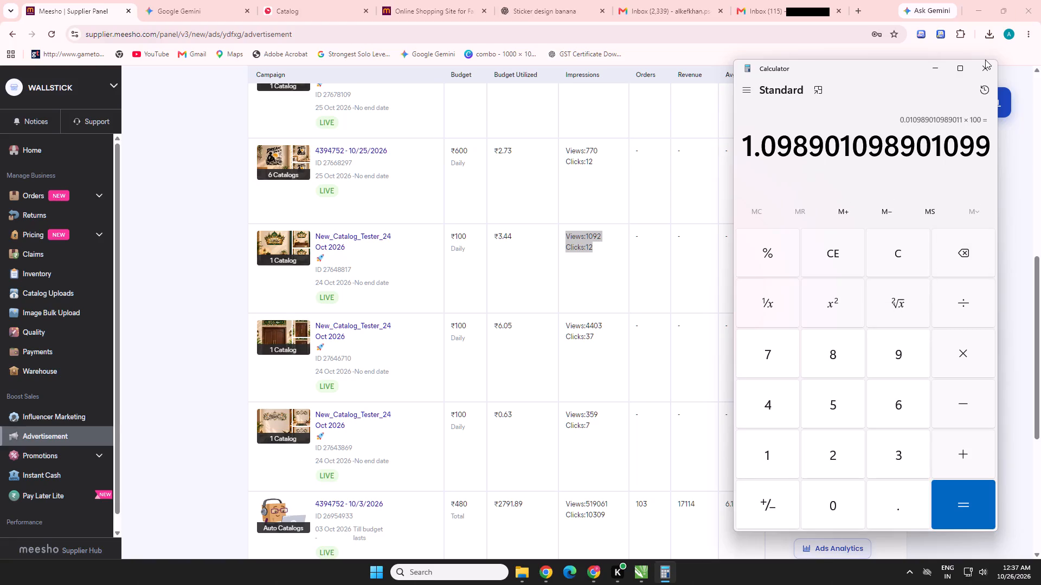
pyautogui.click(985, 68)
# Check the details of the New_Catalog_Tester_24 Oct 2026 campaign with ID 27648817 and pause that campaign.
pyautogui.click(787, 235)
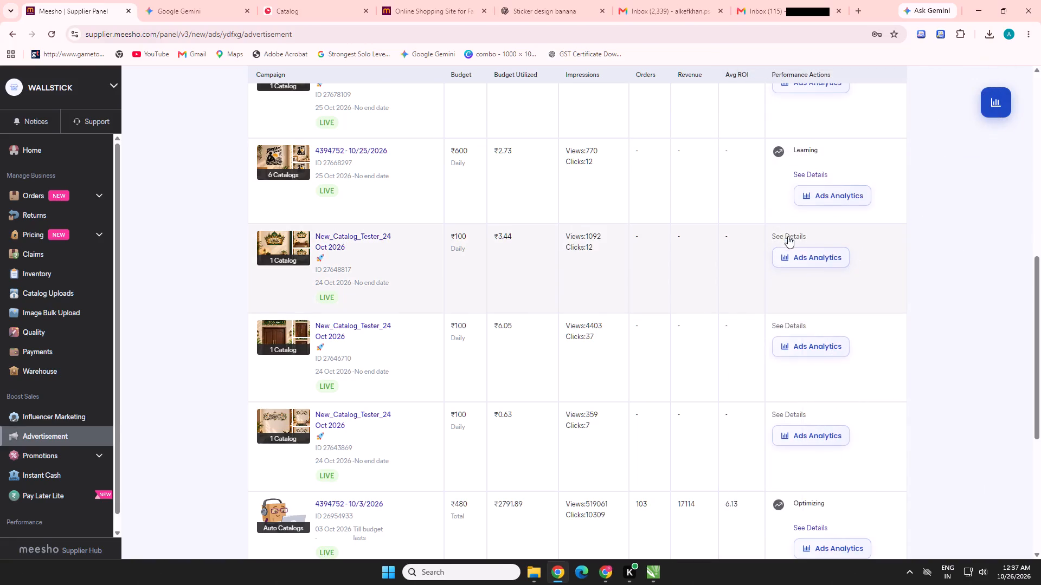
pyautogui.scroll(-4, 694, 259)
pyautogui.scroll(-1, 661, 354)
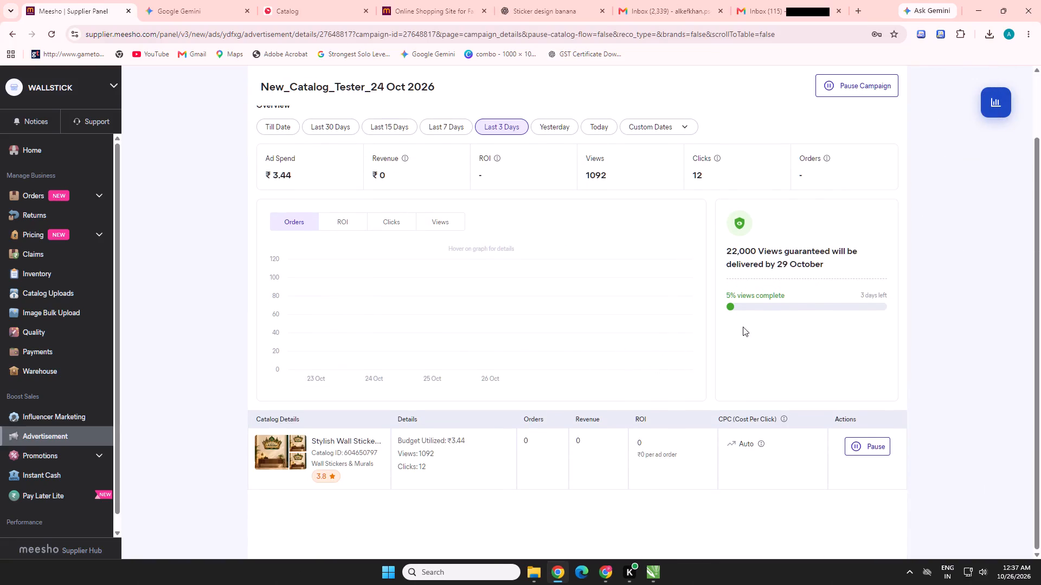
pyautogui.click(78, 441)
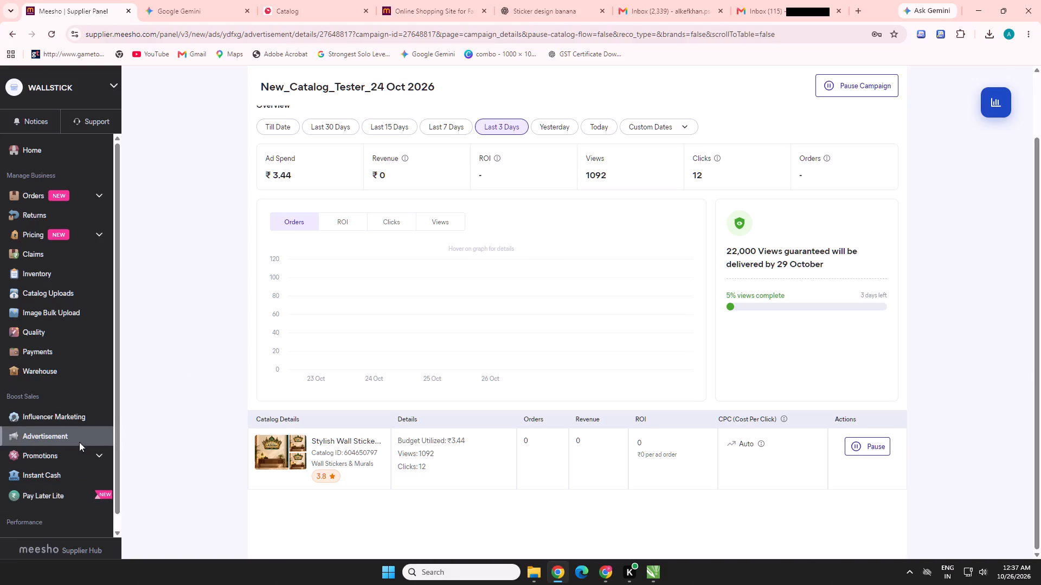
pyautogui.scroll(-10, 576, 279)
pyautogui.scroll(-1, 603, 322)
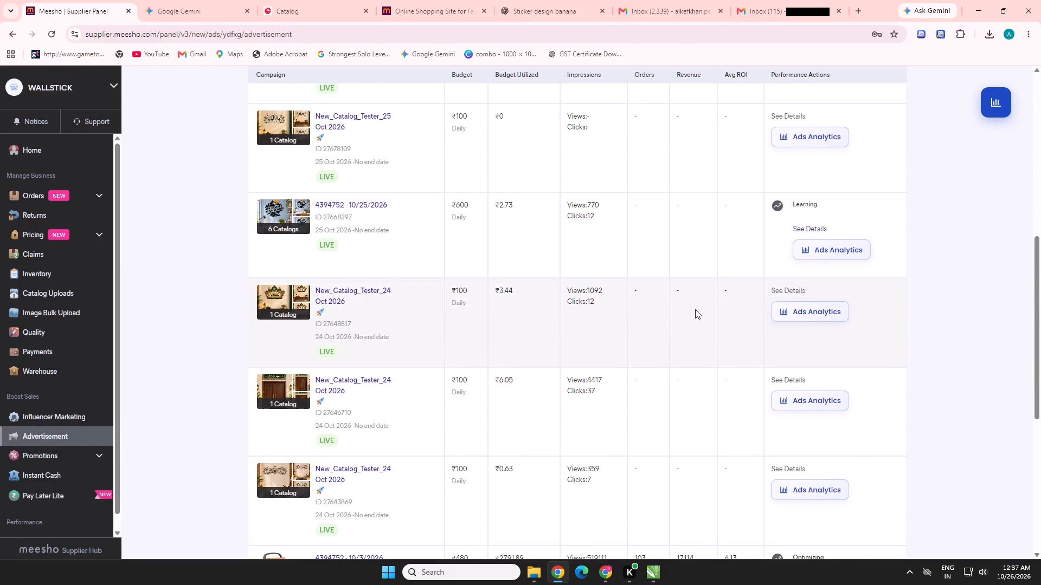
pyautogui.click(797, 290)
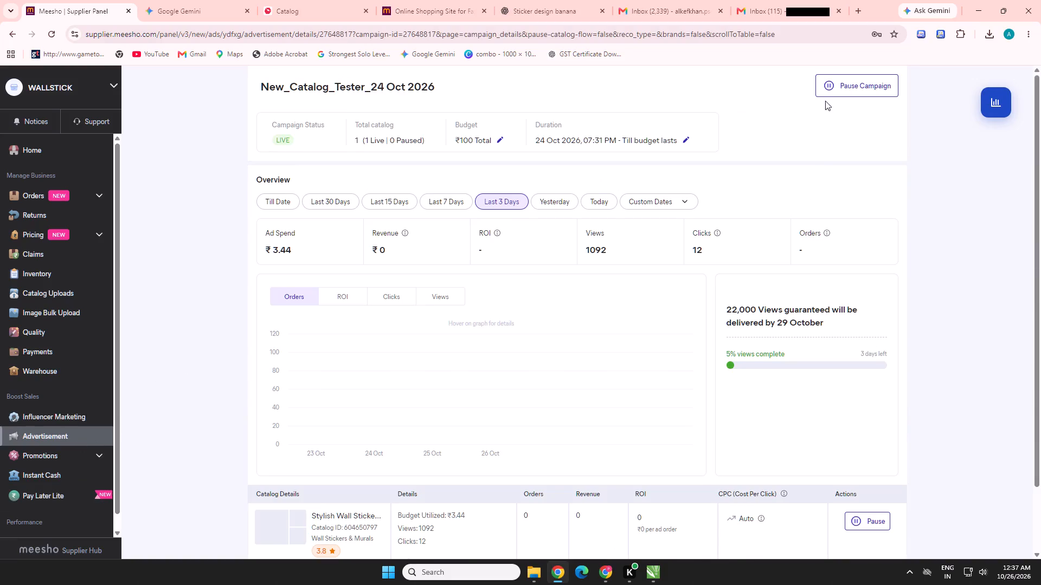
pyautogui.click(830, 92)
pyautogui.click(508, 381)
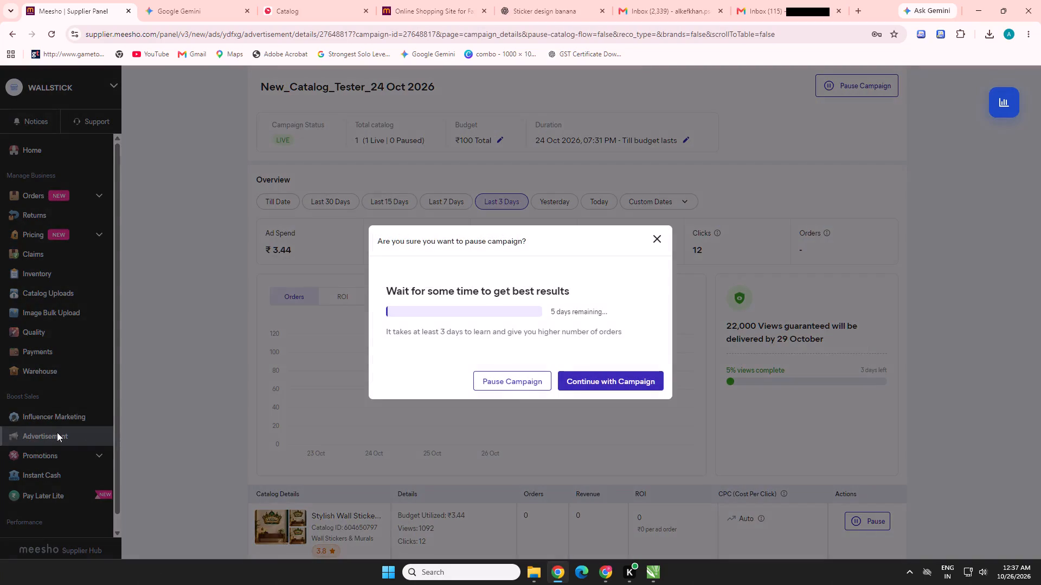
pyautogui.click(513, 378)
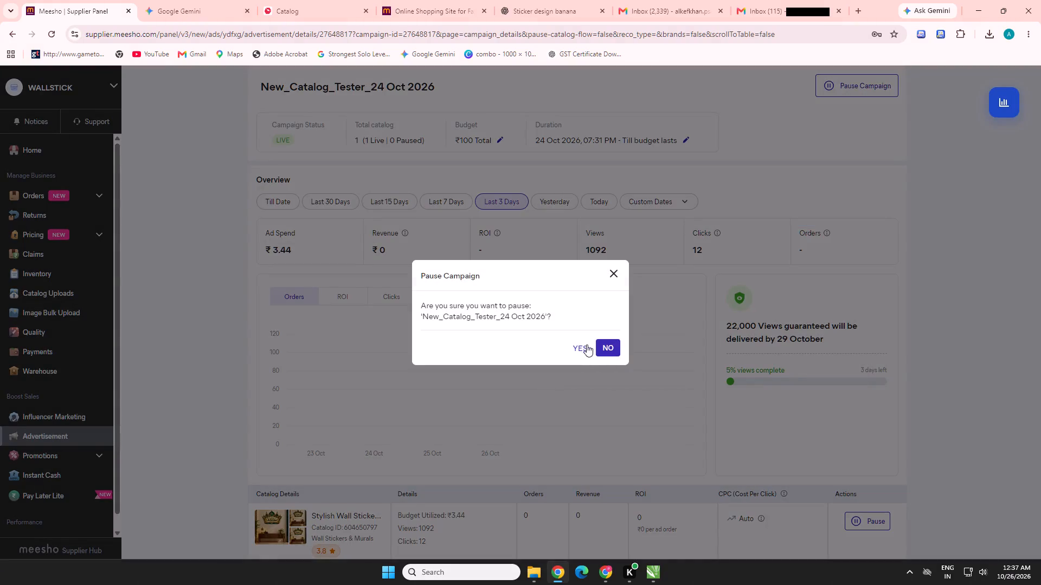
pyautogui.click(582, 343)
# Return to the Advertisement campaign list and pause the New_Catalog_Tester_25 Oct 2026 campaign with ID 27678109.
pyautogui.click(55, 440)
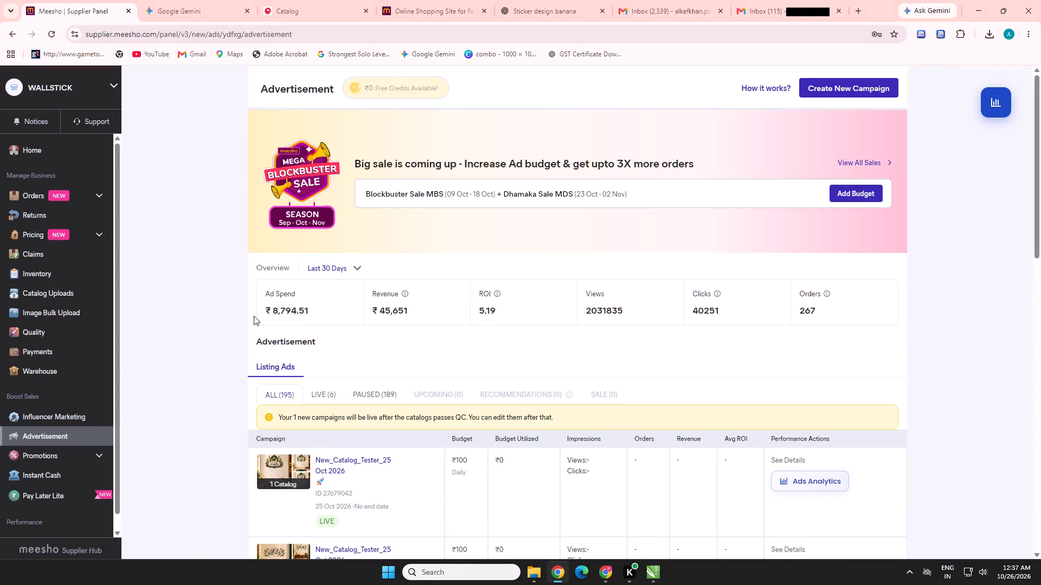
pyautogui.scroll(-5, 256, 315)
pyautogui.click(791, 286)
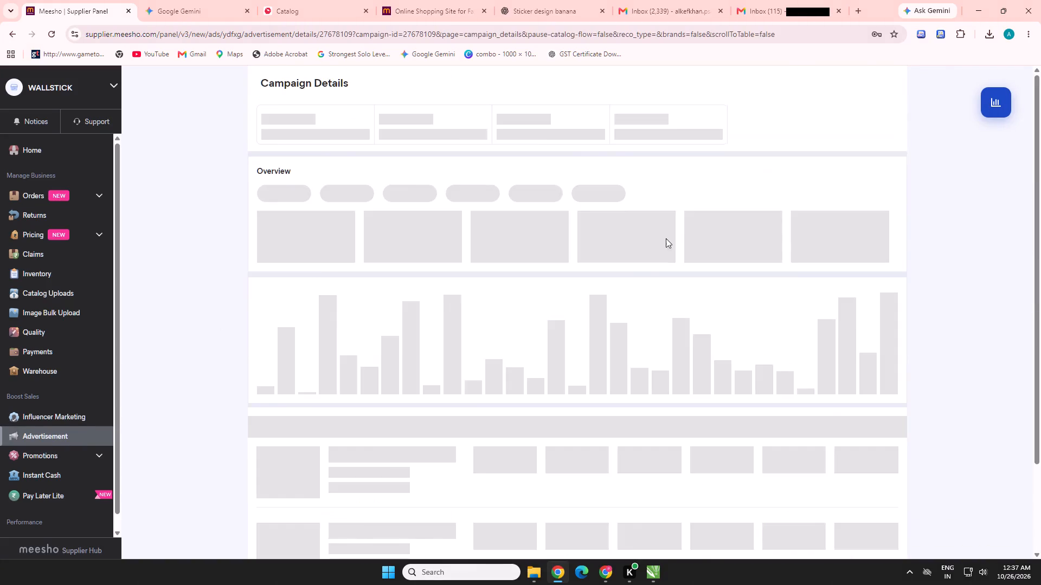
pyautogui.click(851, 86)
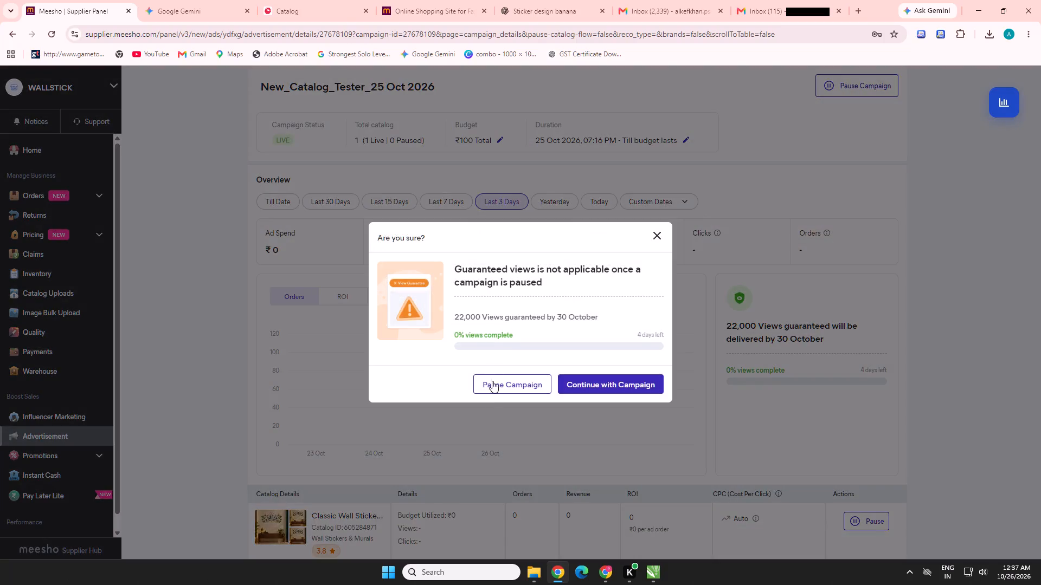
pyautogui.click(494, 387)
pyautogui.click(481, 386)
pyautogui.click(582, 341)
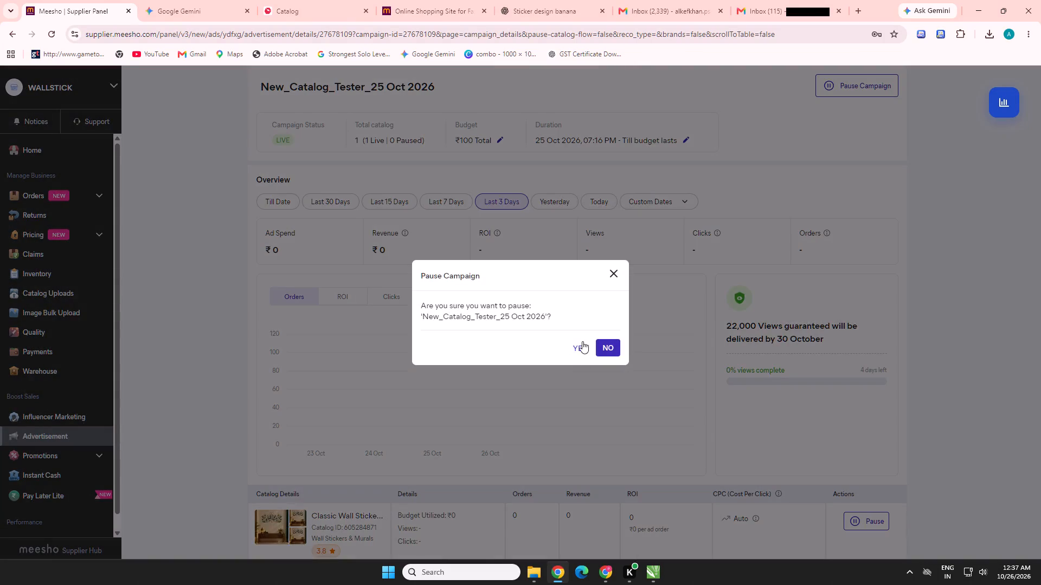
pyautogui.click(573, 350)
# Return to the campaign list and pause the other New_Catalog_Tester_25 Oct 2026 campaign, ID 27679042.
pyautogui.click(57, 434)
pyautogui.scroll(-3, 528, 238)
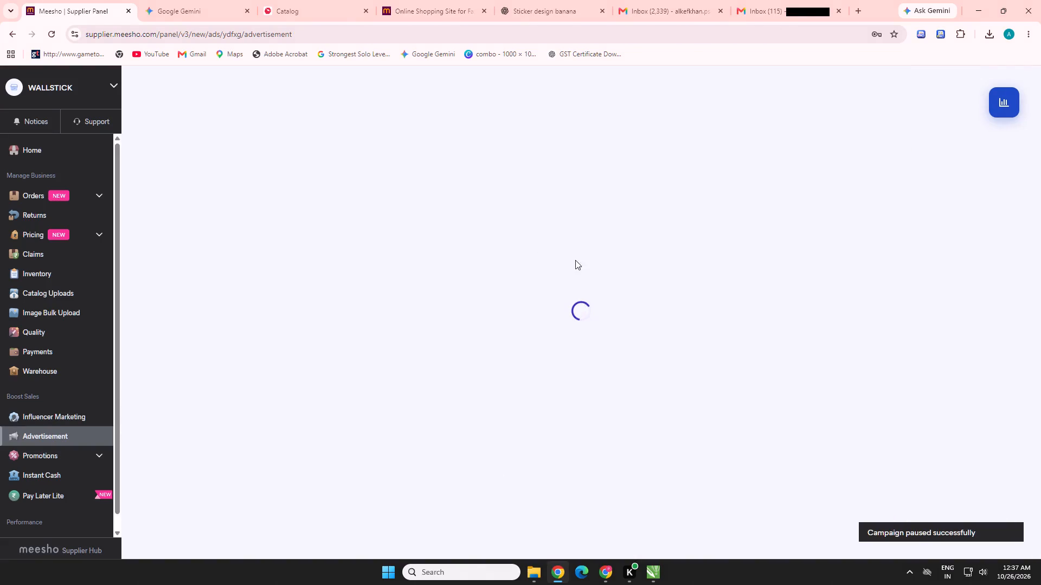
pyautogui.scroll(-2, 600, 255)
pyautogui.scroll(-2, 715, 336)
pyautogui.click(793, 244)
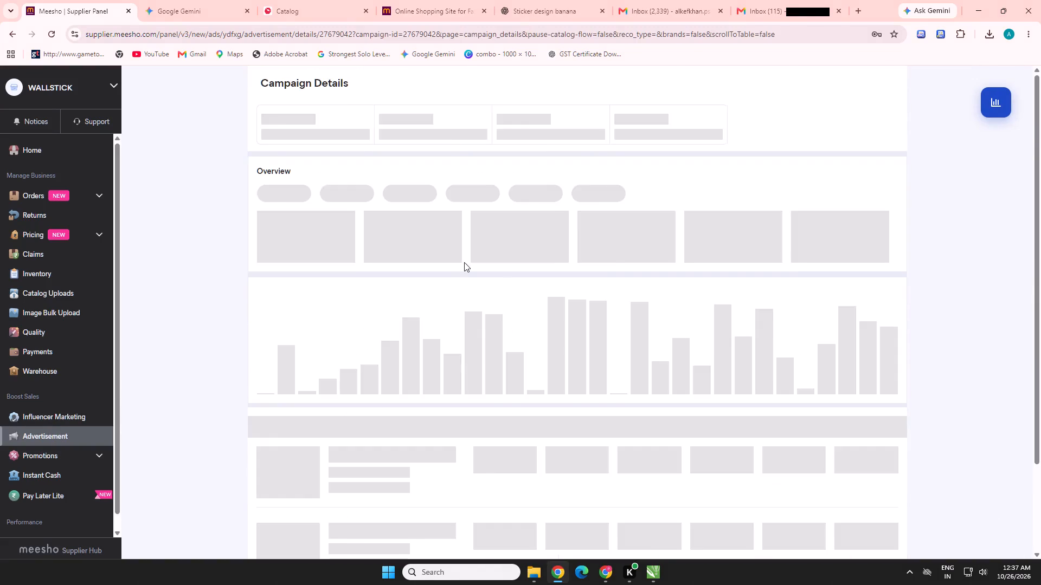
pyautogui.click(862, 83)
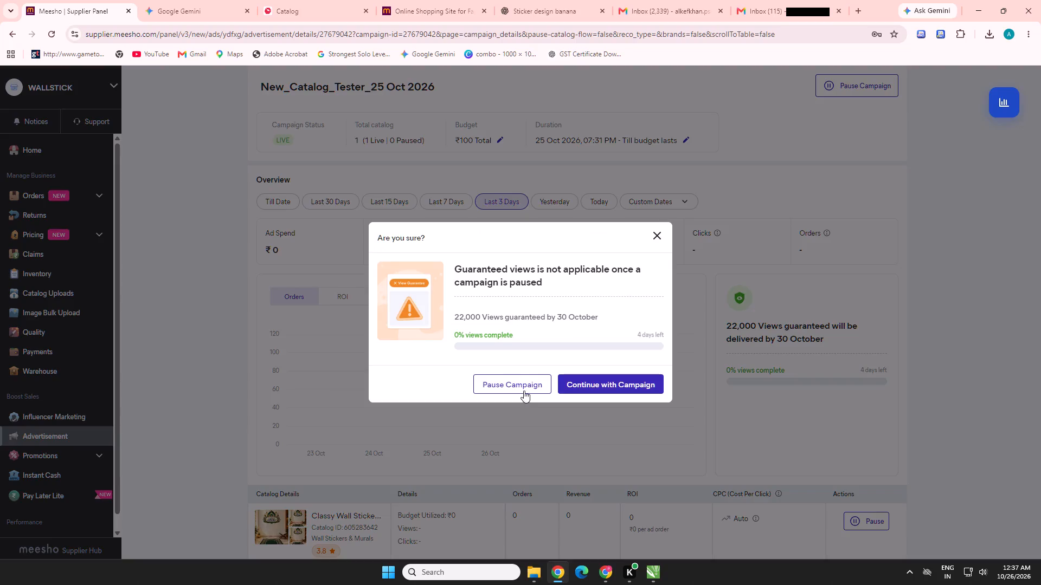
pyautogui.click(524, 391)
pyautogui.click(520, 382)
pyautogui.click(579, 349)
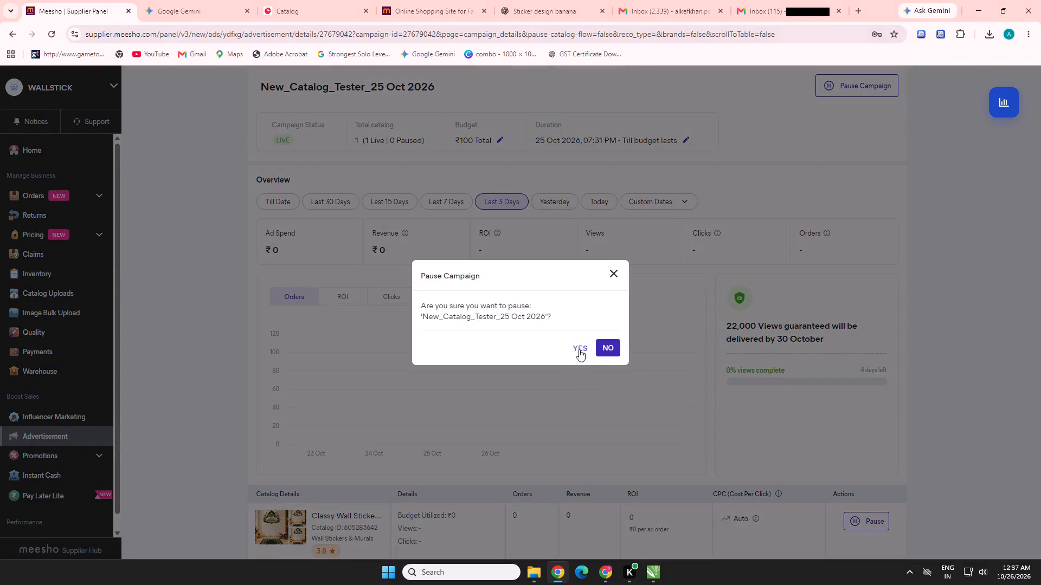
# Return to the campaign list and pause the New_Catalog_Tester_24 Oct 2026 campaign with ID 27646710.
pyautogui.click(84, 437)
pyautogui.scroll(-2, 540, 275)
pyautogui.scroll(-2, 461, 250)
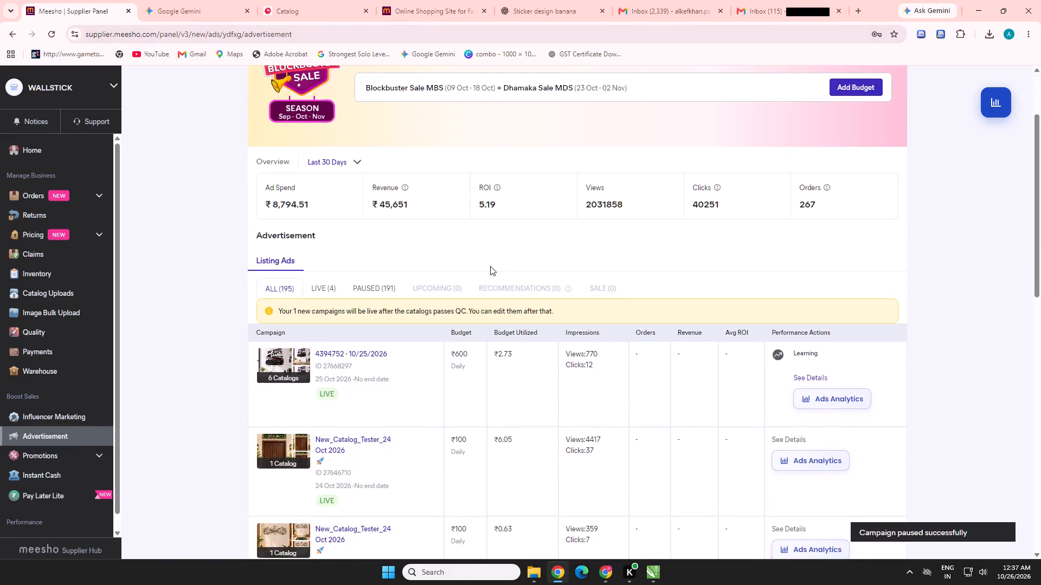
pyautogui.scroll(-1, 638, 336)
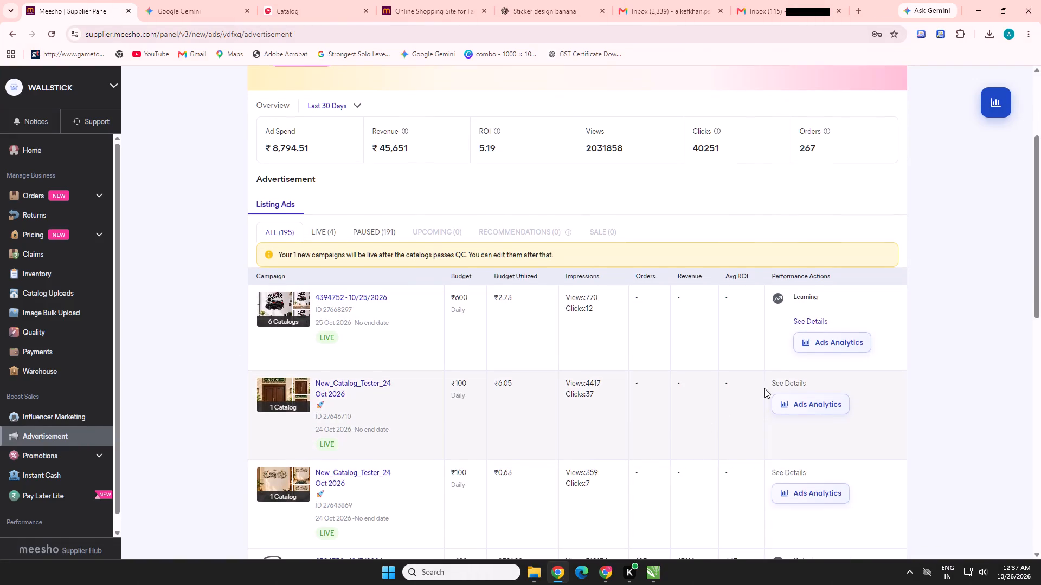
pyautogui.click(800, 377)
pyautogui.click(844, 89)
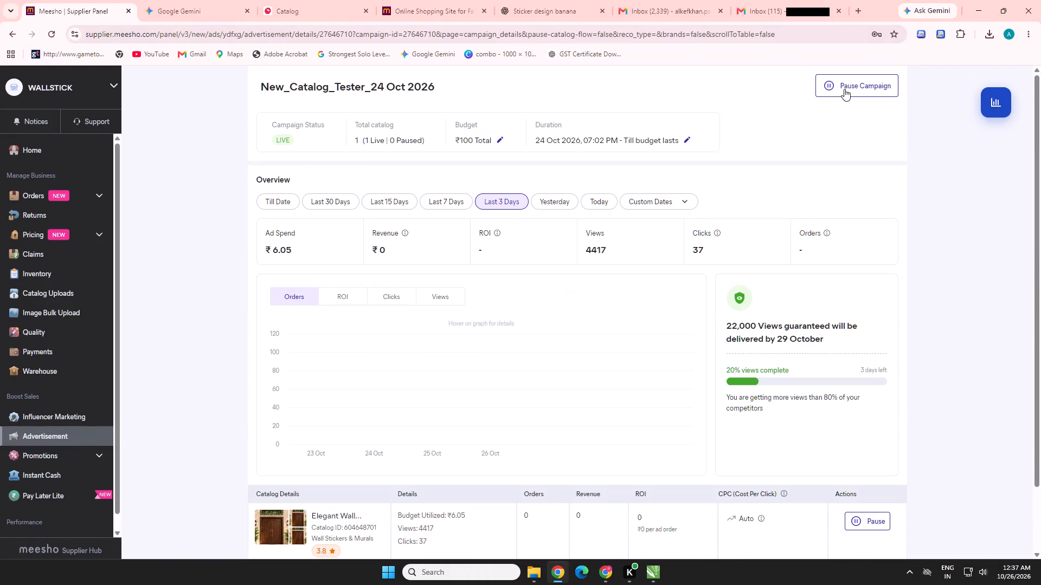
pyautogui.click(503, 389)
pyautogui.click(506, 387)
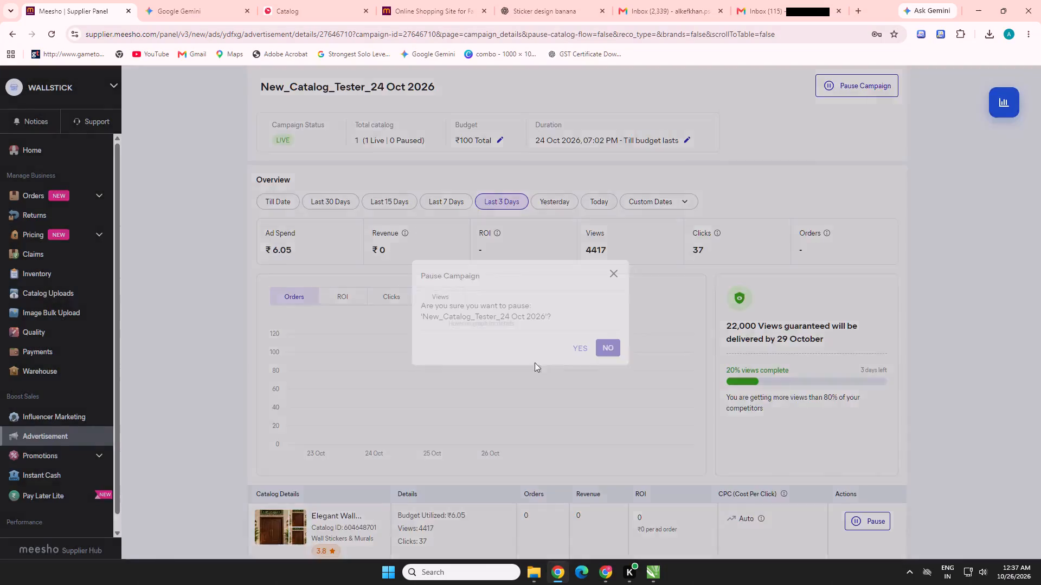
pyautogui.click(584, 350)
pyautogui.click(764, 340)
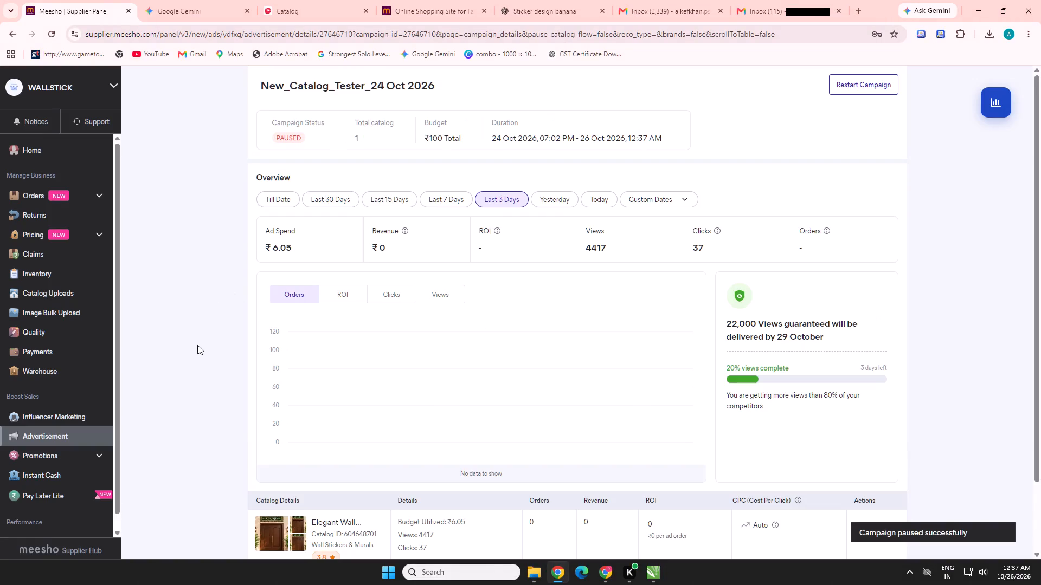
# Open the details of campaign 4394752 - 10/3/2026 from the list and examine its spend, orders and ROI per live catalog.
pyautogui.click(86, 439)
pyautogui.scroll(-5, 491, 386)
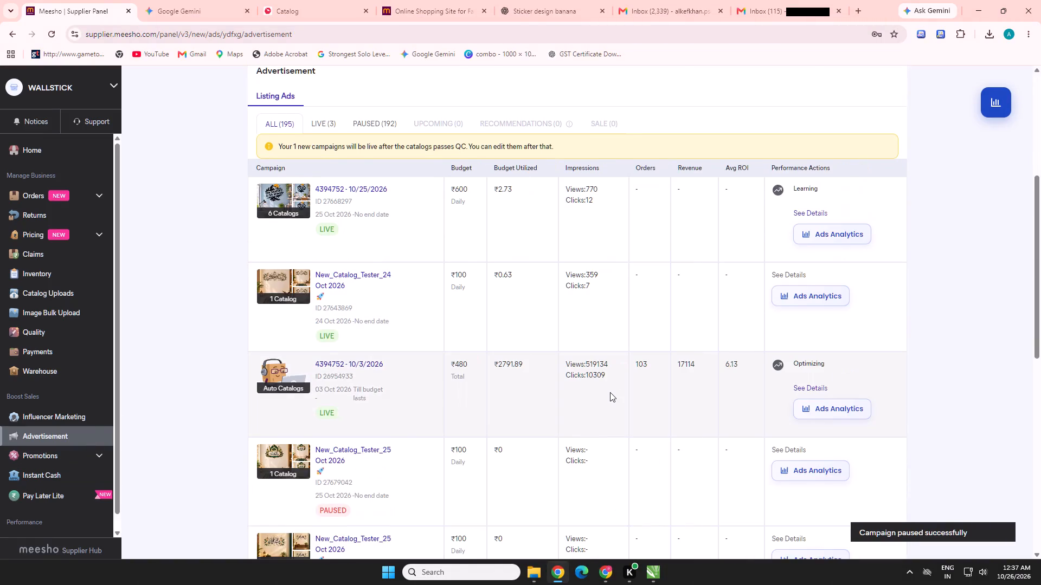
pyautogui.scroll(1, 611, 393)
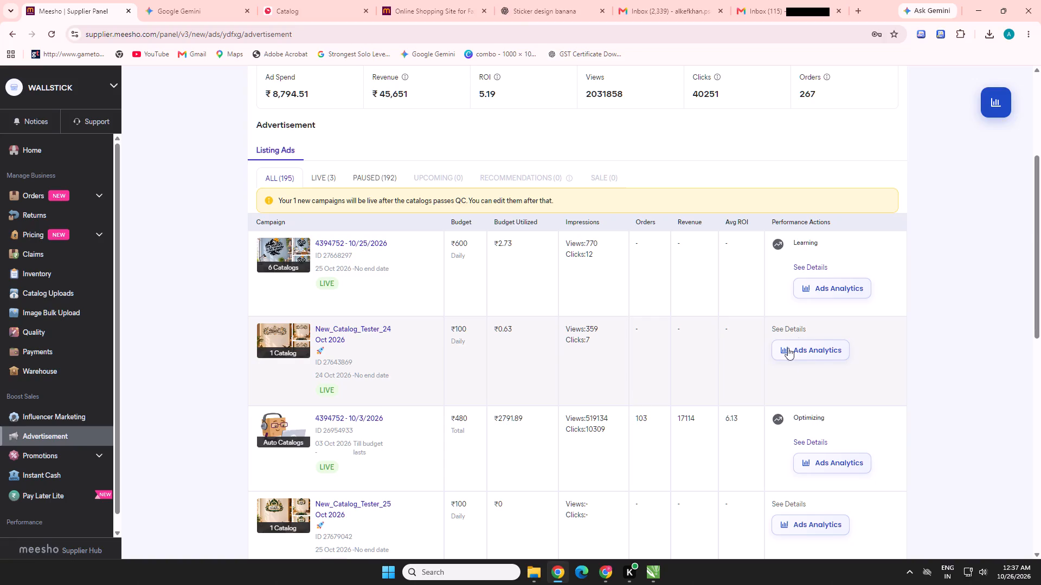
pyautogui.click(798, 440)
pyautogui.scroll(-3, 641, 324)
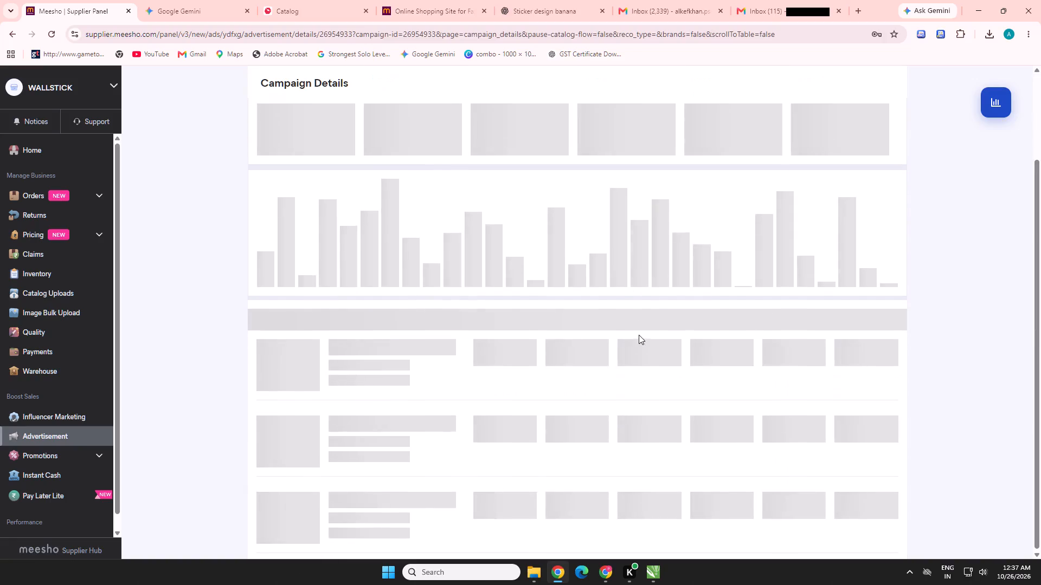
pyautogui.scroll(-2, 639, 335)
pyautogui.scroll(-2, 567, 356)
pyautogui.scroll(-5, 520, 359)
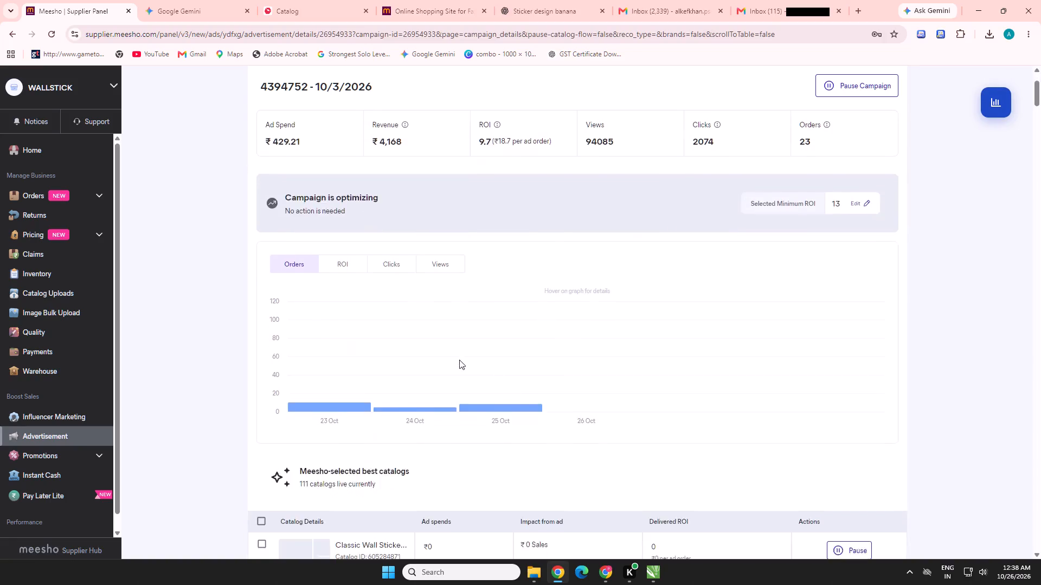
pyautogui.scroll(-3, 459, 360)
pyautogui.scroll(-4, 448, 315)
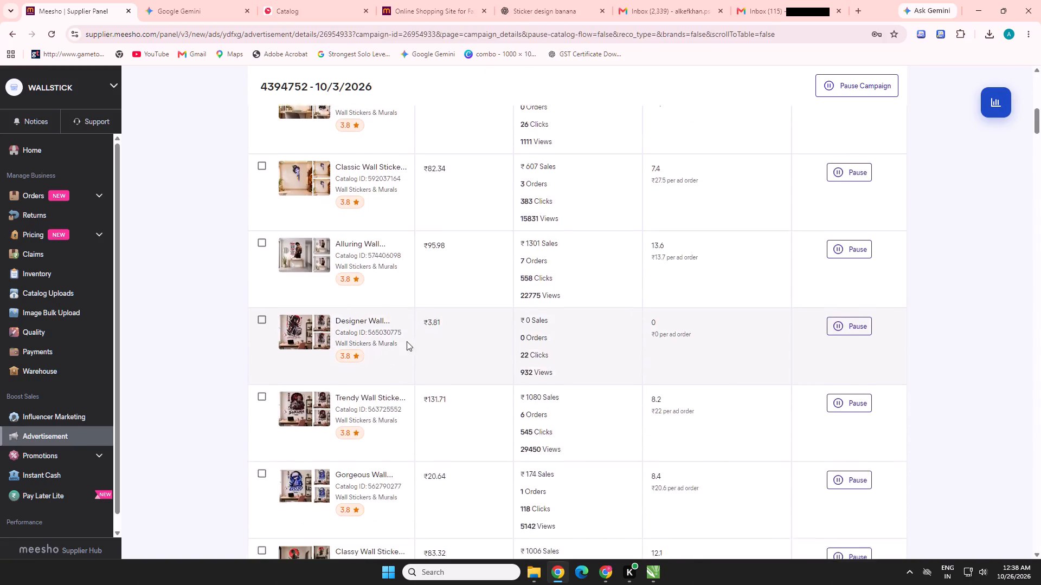
pyautogui.scroll(-8, 401, 341)
pyautogui.scroll(1, 401, 341)
pyautogui.scroll(4, 768, 229)
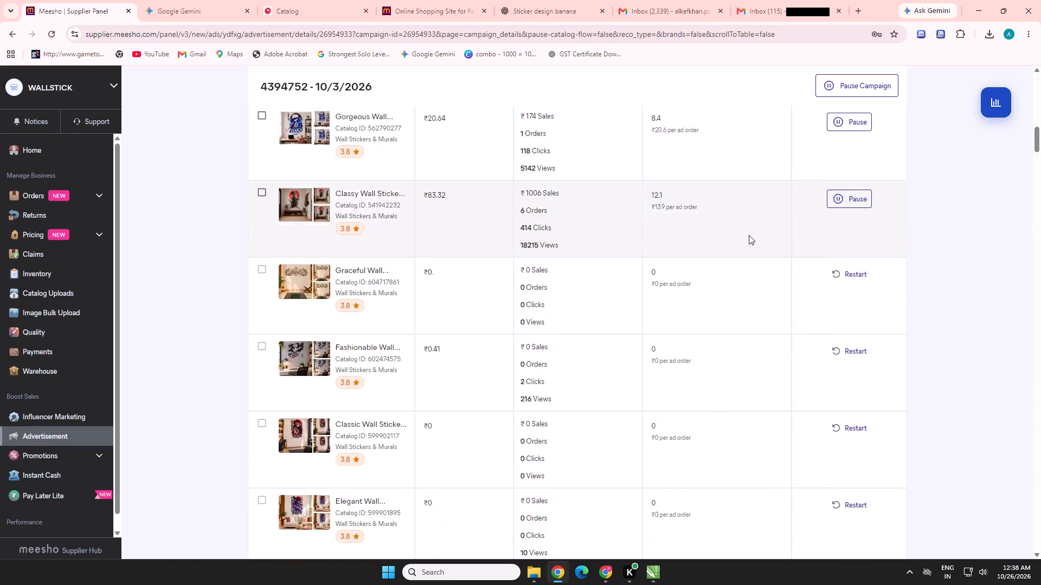
pyautogui.scroll(6, 714, 249)
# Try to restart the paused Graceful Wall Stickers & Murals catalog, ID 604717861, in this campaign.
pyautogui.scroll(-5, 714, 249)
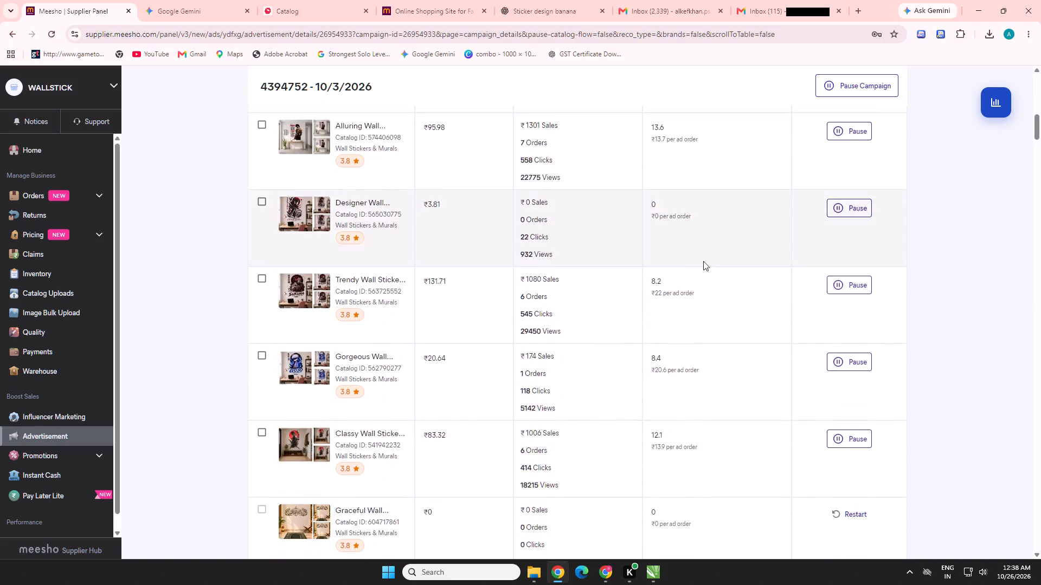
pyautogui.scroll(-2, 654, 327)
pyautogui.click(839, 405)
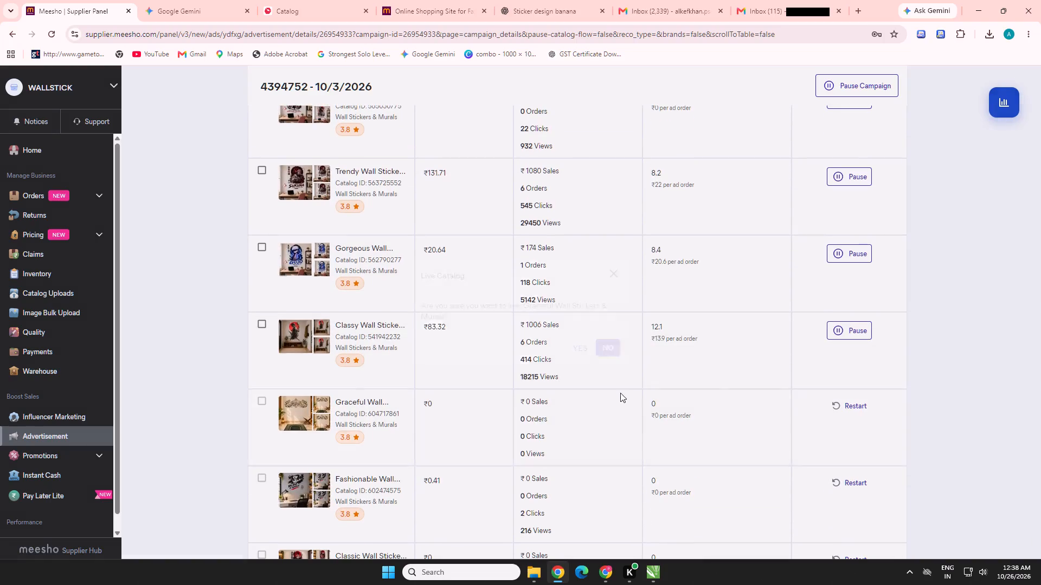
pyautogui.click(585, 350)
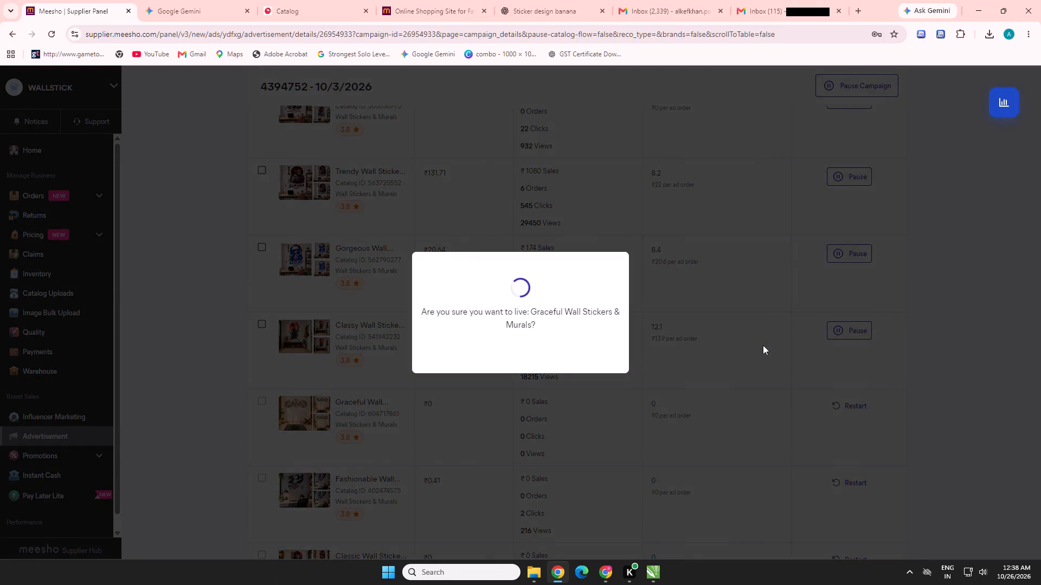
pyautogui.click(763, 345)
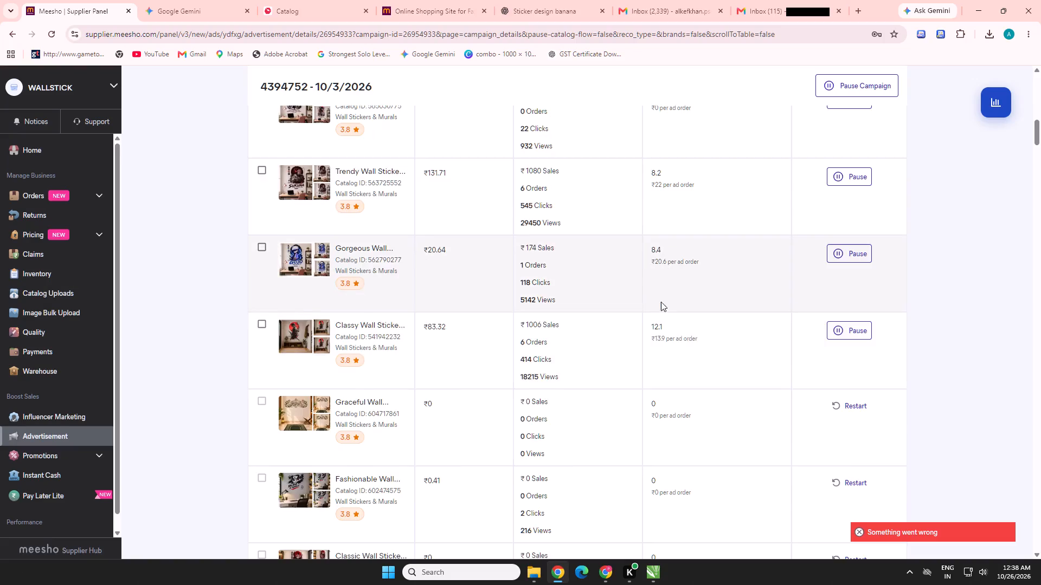
# Look through the paused catalogs of campaign 4394752 - 10/3/2026 for one worth restarting, checking their sales, clicks and views.
pyautogui.scroll(-5, 644, 303)
pyautogui.scroll(-9, 555, 346)
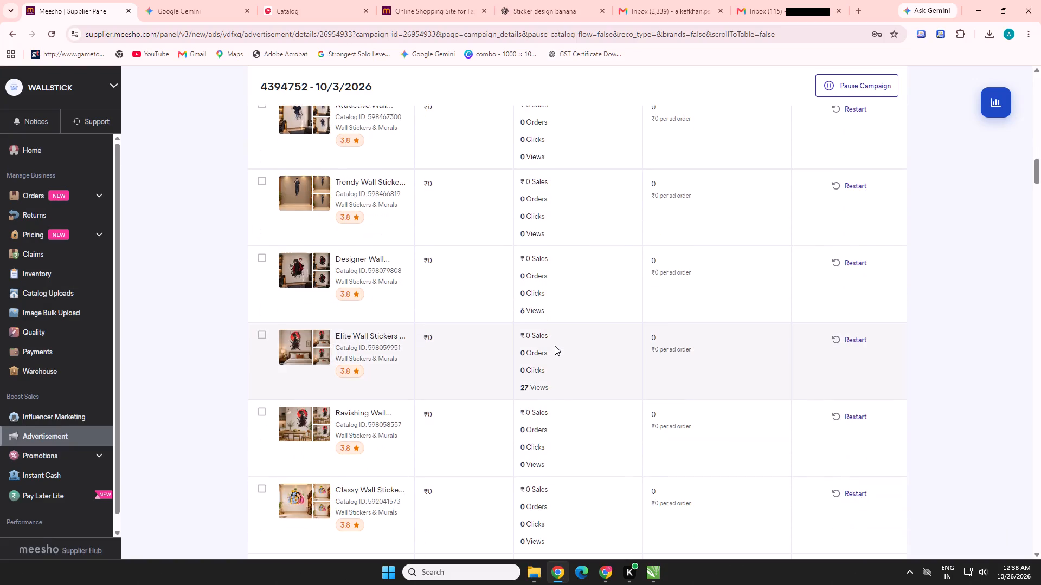
pyautogui.scroll(-12, 555, 346)
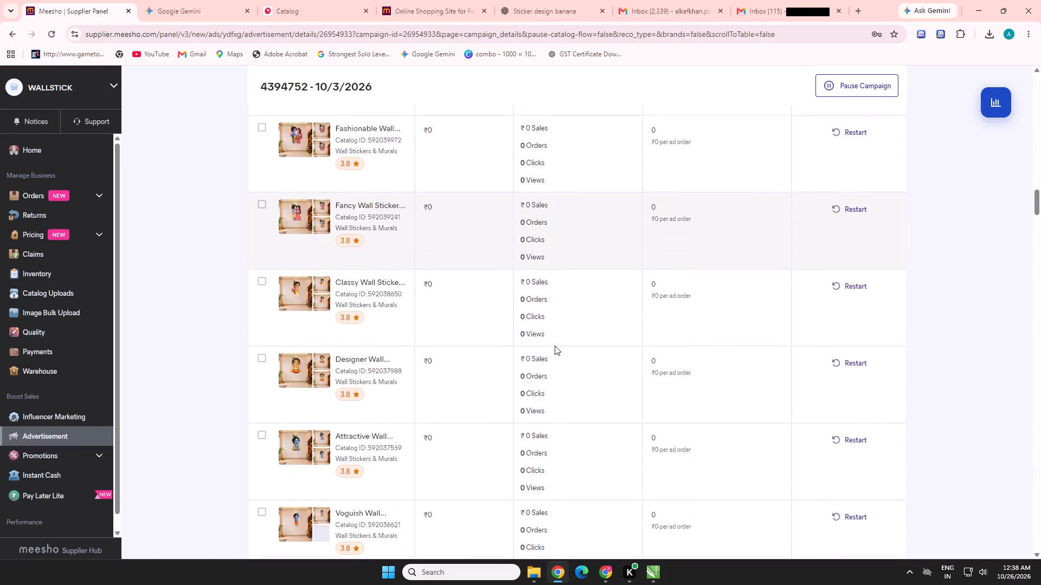
pyautogui.scroll(-5, 555, 346)
pyautogui.scroll(-20, 555, 346)
pyautogui.scroll(-4, 555, 346)
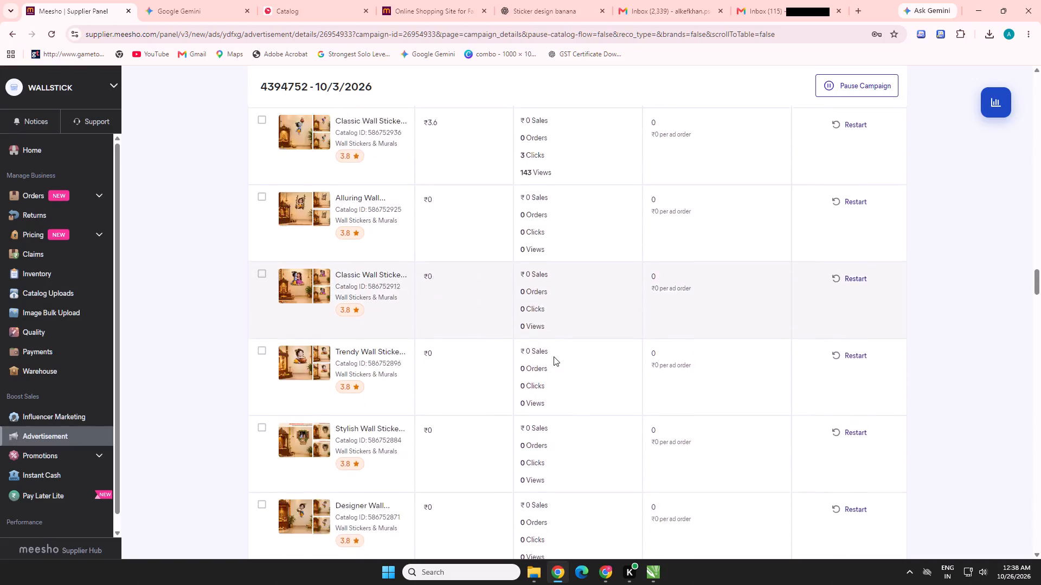
pyautogui.scroll(-20, 554, 356)
pyautogui.scroll(-13, 554, 356)
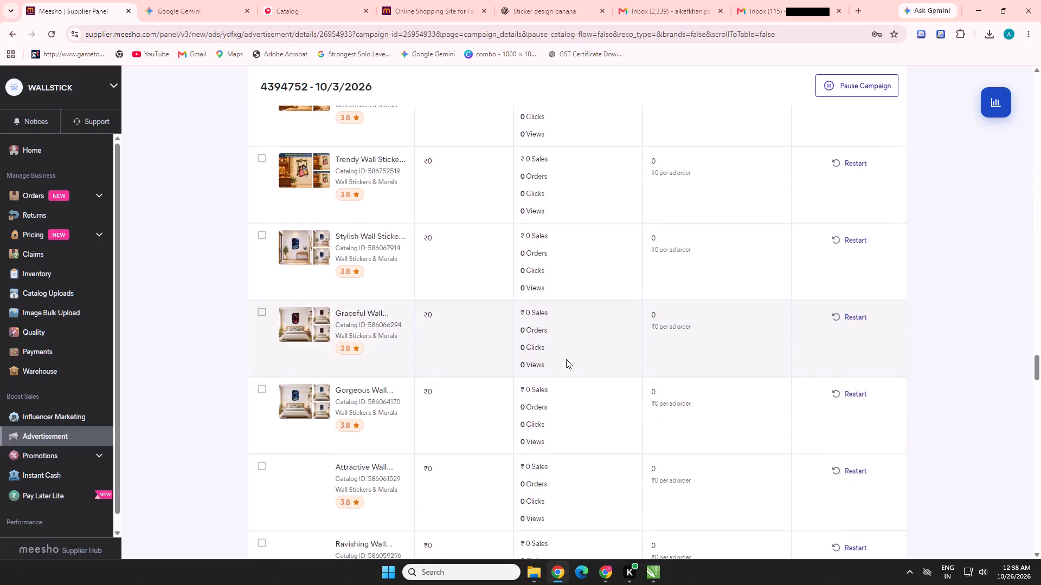
pyautogui.scroll(-12, 566, 359)
pyautogui.scroll(-20, 571, 354)
pyautogui.scroll(-2, 571, 354)
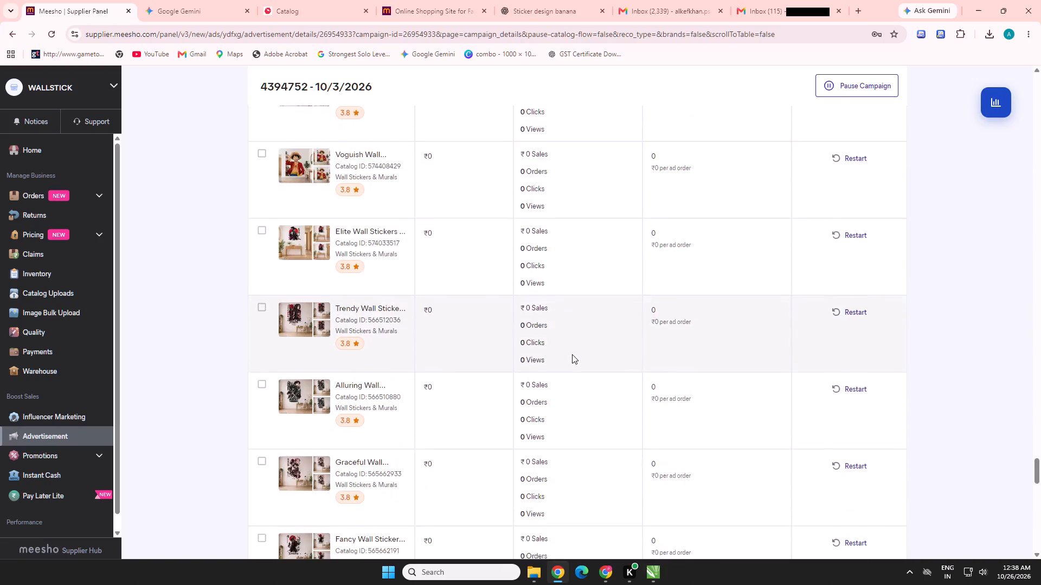
pyautogui.scroll(-19, 572, 354)
pyautogui.scroll(-6, 572, 354)
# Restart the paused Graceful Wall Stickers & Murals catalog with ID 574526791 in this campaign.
pyautogui.scroll(14, 572, 354)
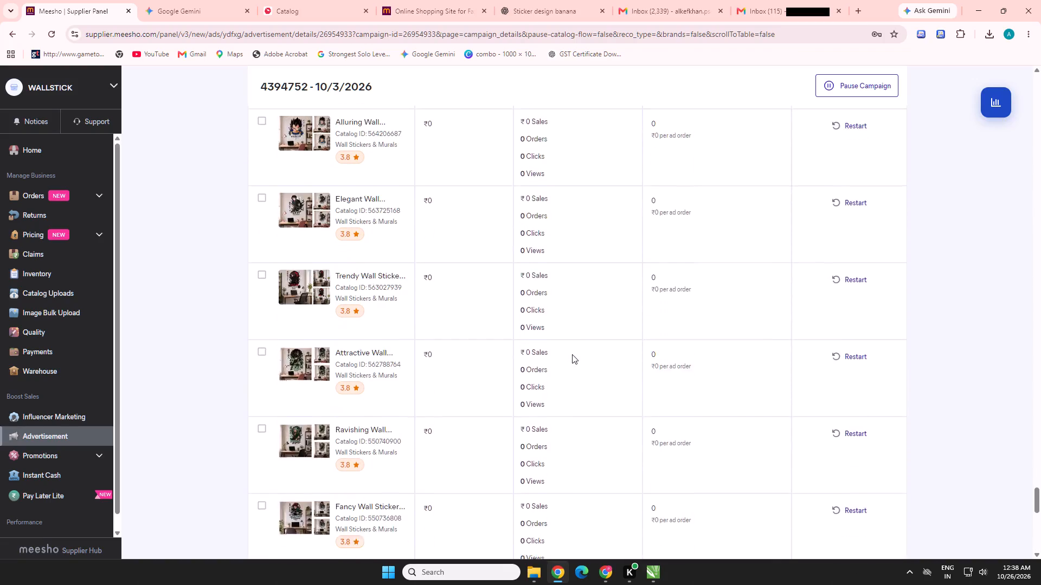
pyautogui.scroll(15, 572, 354)
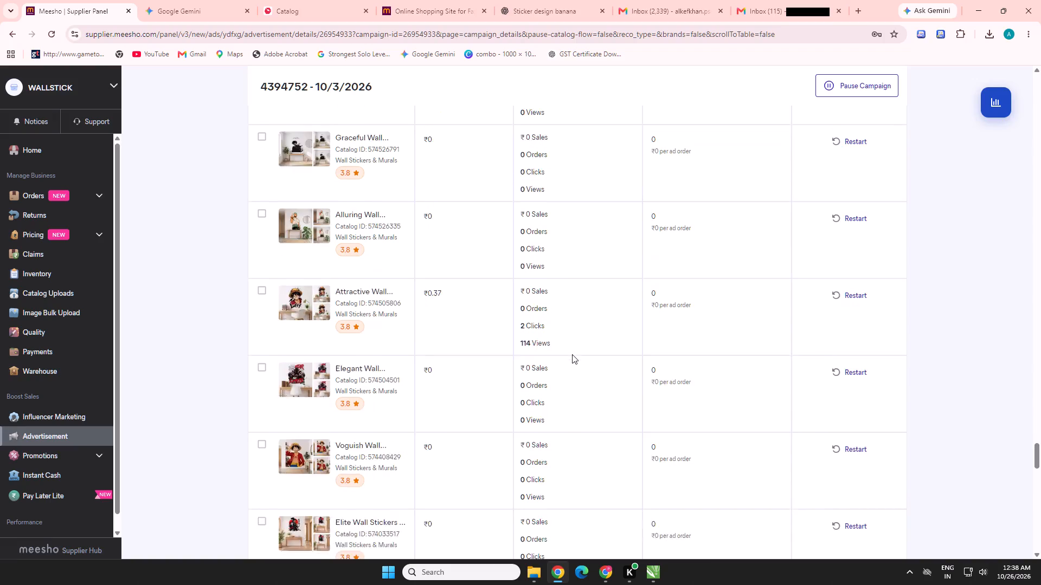
pyautogui.scroll(2, 572, 354)
pyautogui.click(846, 267)
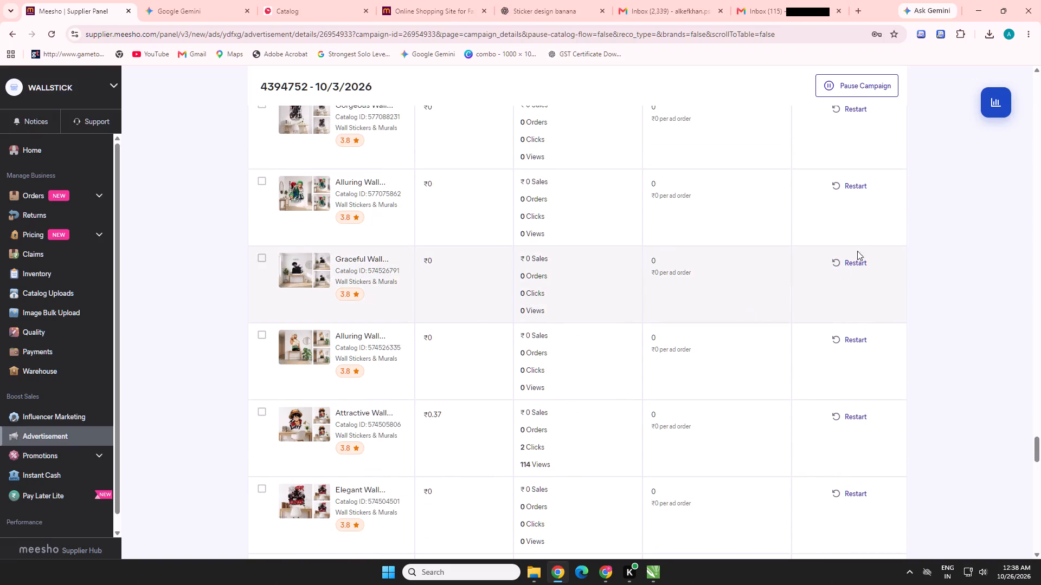
pyautogui.click(579, 346)
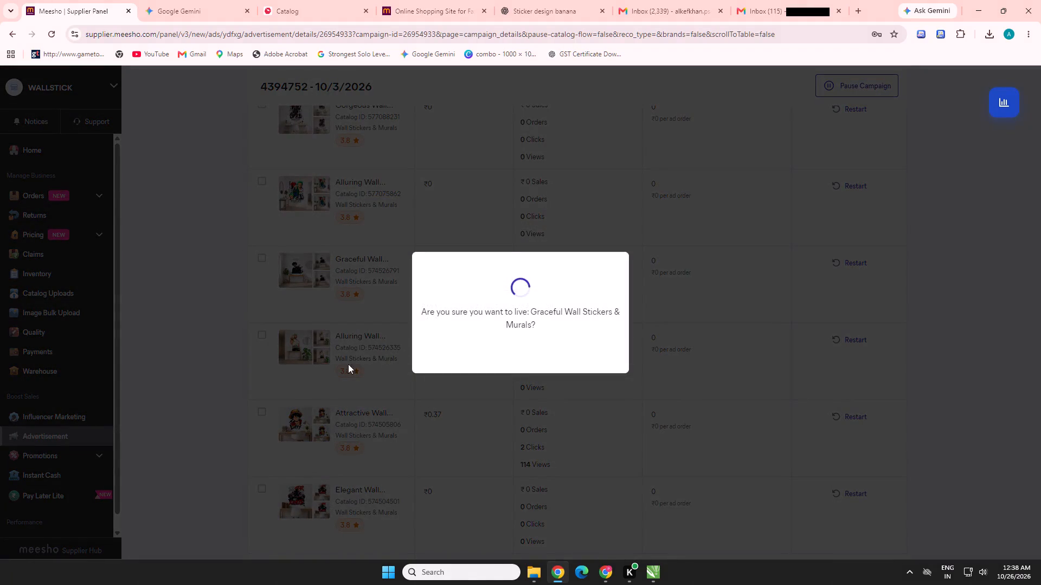
pyautogui.click(377, 356)
# Examine the ad spend, orders and delivered ROI of the campaign's live and paused catalogs for the last 3 days.
pyautogui.scroll(3, 419, 357)
pyautogui.scroll(-6, 449, 353)
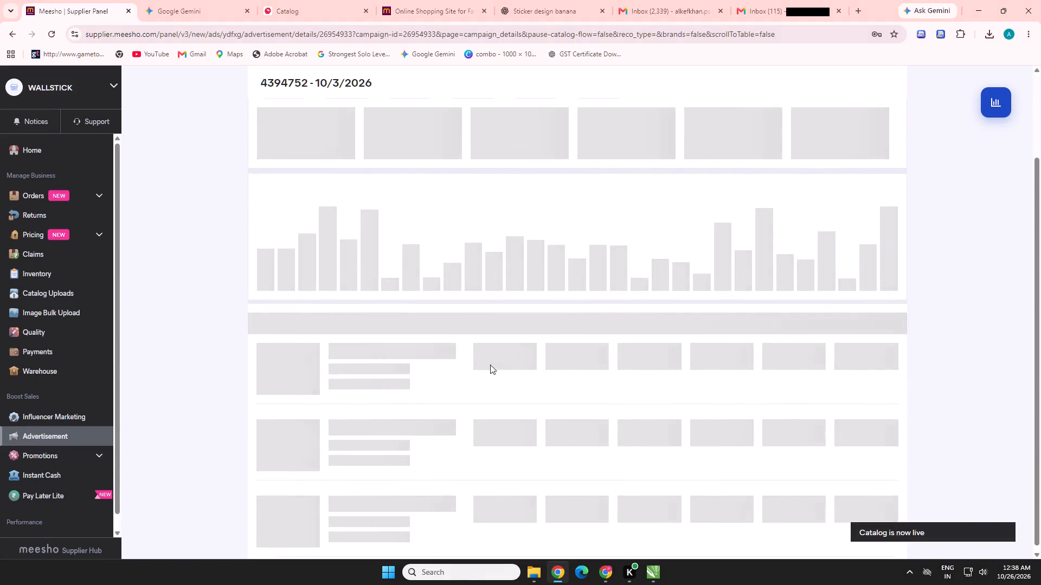
pyautogui.scroll(-11, 490, 365)
pyautogui.scroll(-20, 592, 399)
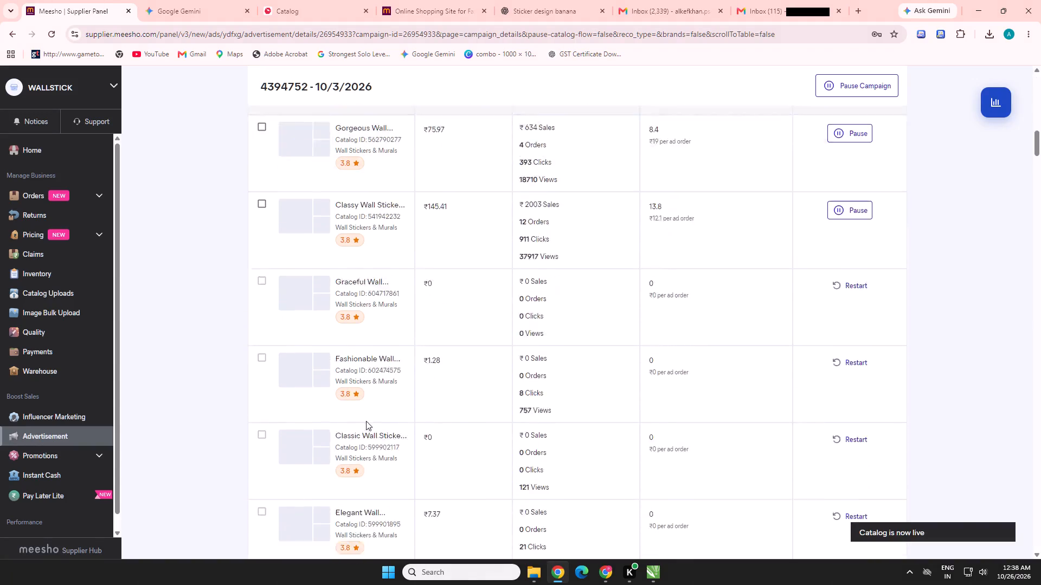
pyautogui.scroll(-13, 366, 421)
pyautogui.scroll(-14, 302, 394)
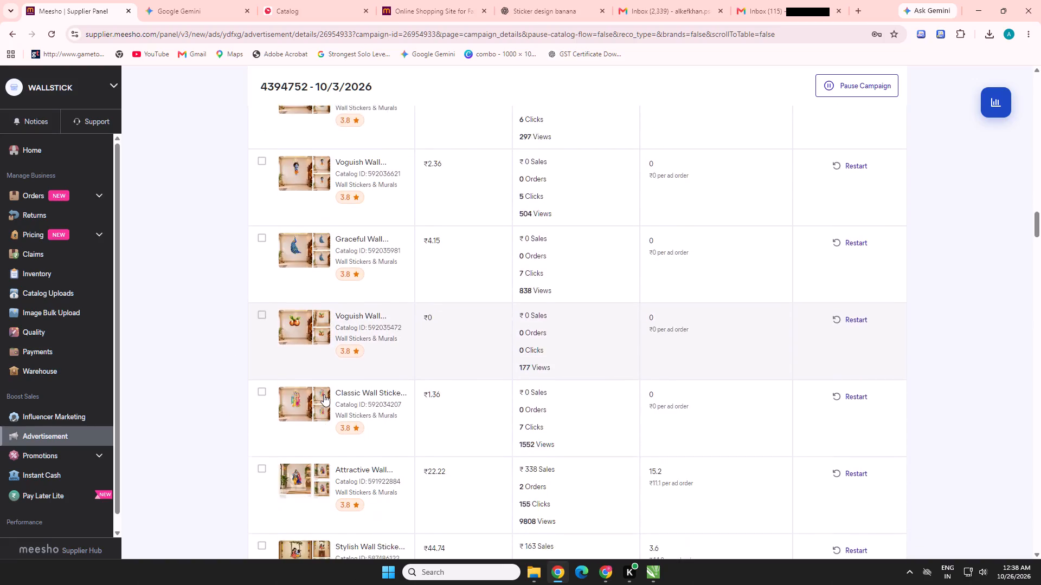
pyautogui.scroll(-5, 324, 394)
pyautogui.scroll(14, 324, 394)
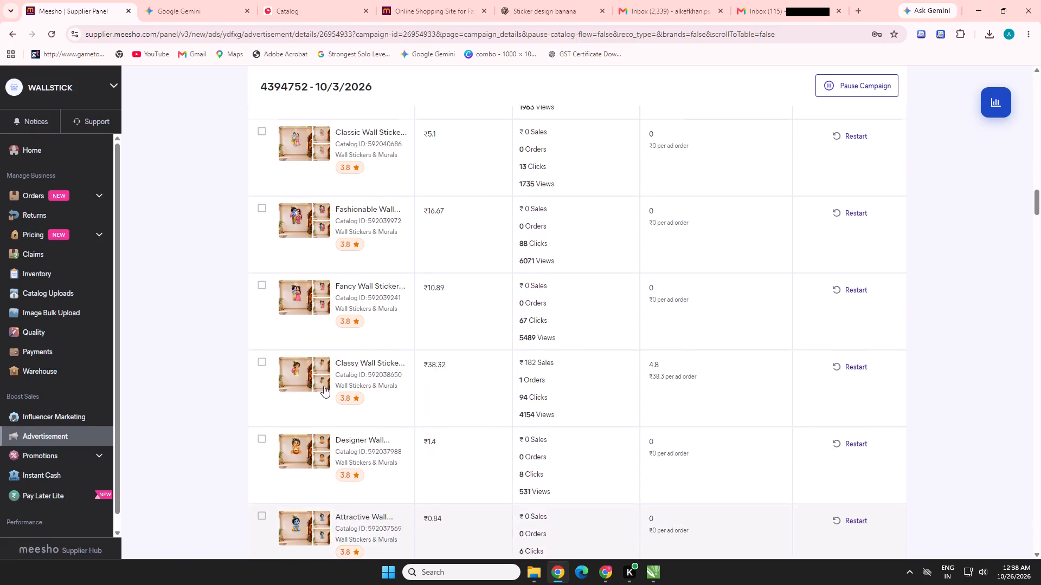
pyautogui.scroll(15, 324, 386)
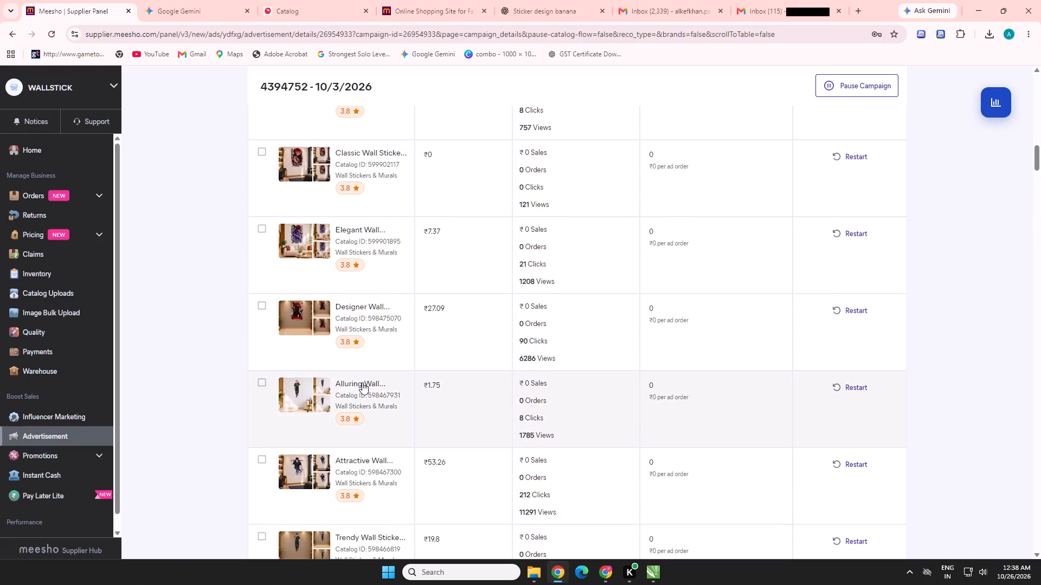
pyautogui.scroll(11, 360, 393)
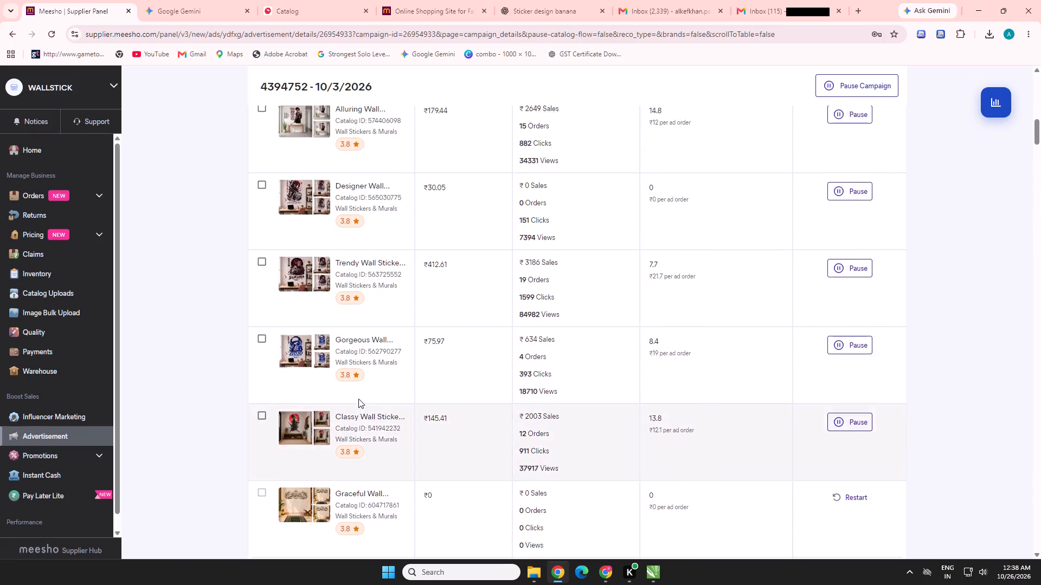
pyautogui.scroll(16, 358, 399)
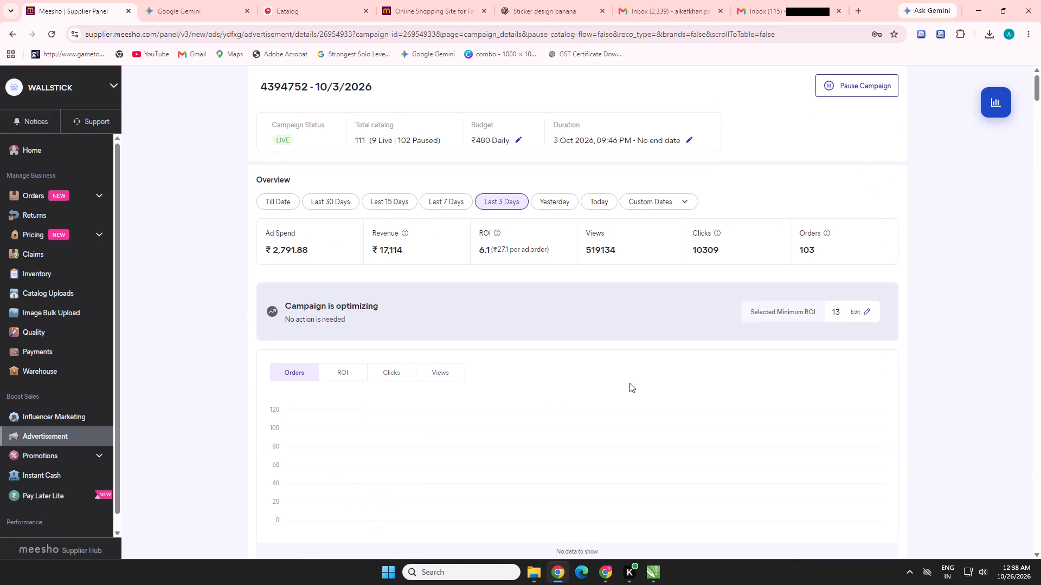
# Set the minimum ROI of campaign 4394752 - 10/3/2026 to 14.
pyautogui.scroll(1, 583, 381)
pyautogui.click(857, 318)
pyautogui.click(851, 309)
pyautogui.click(550, 326)
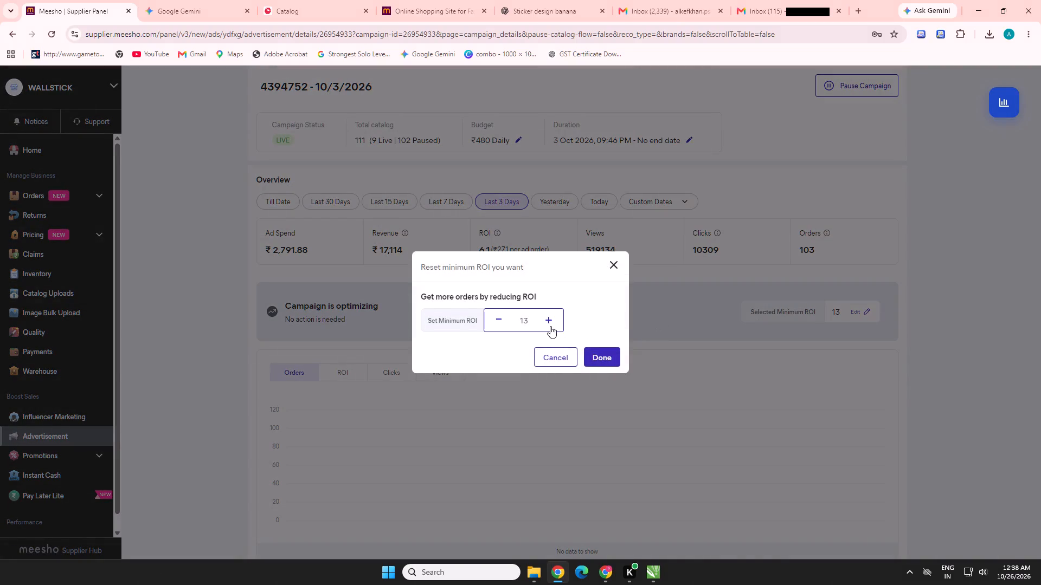
pyautogui.click(599, 360)
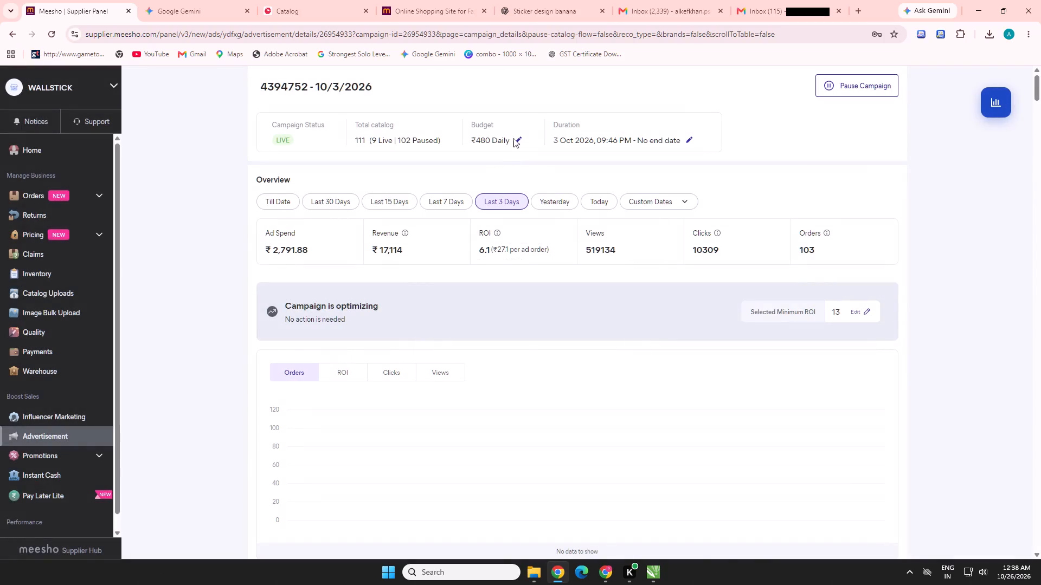
# Set the budget of campaign 4394752 - 10/3/2026 to ₹520 and save the change.
pyautogui.click(513, 138)
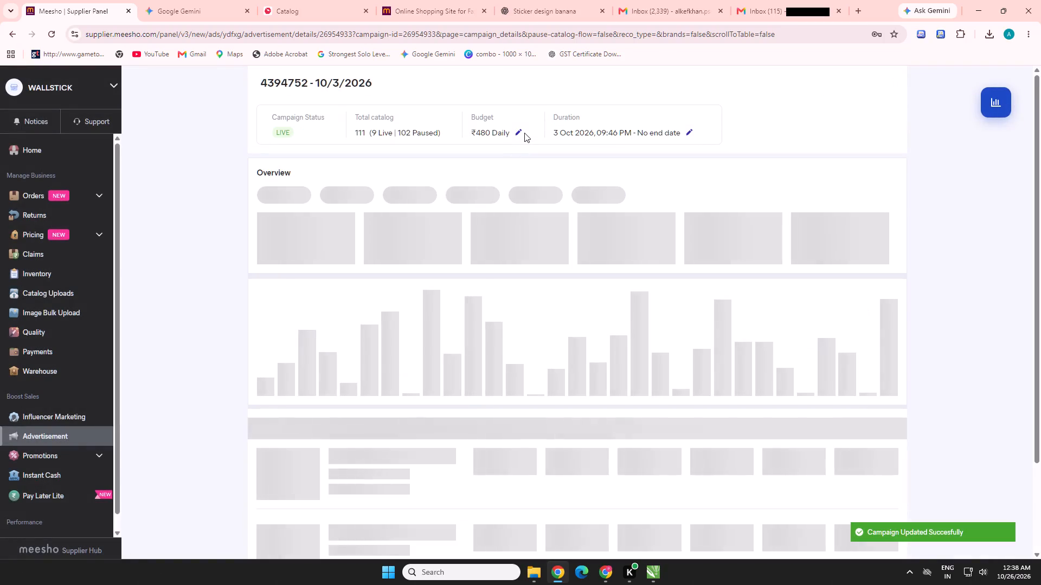
pyautogui.click(519, 134)
pyautogui.click(519, 139)
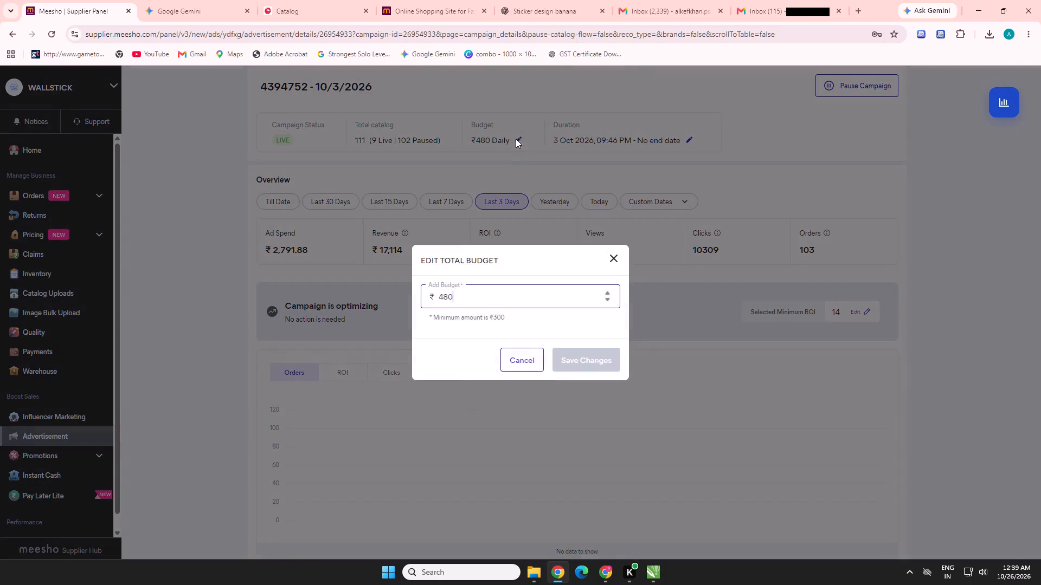
pyautogui.doubleClick(450, 294)
pyautogui.write('520')
pyautogui.click(586, 365)
pyautogui.click(749, 392)
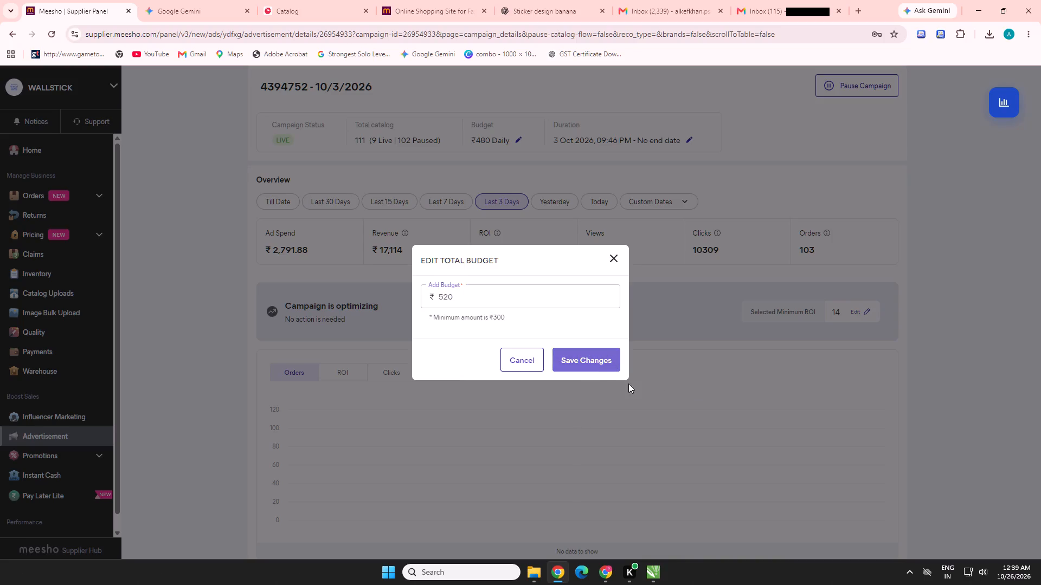
# Examine the campaign's orders graph and review the spend, orders and ROI of its live and paused catalogs.
pyautogui.scroll(-9, 464, 365)
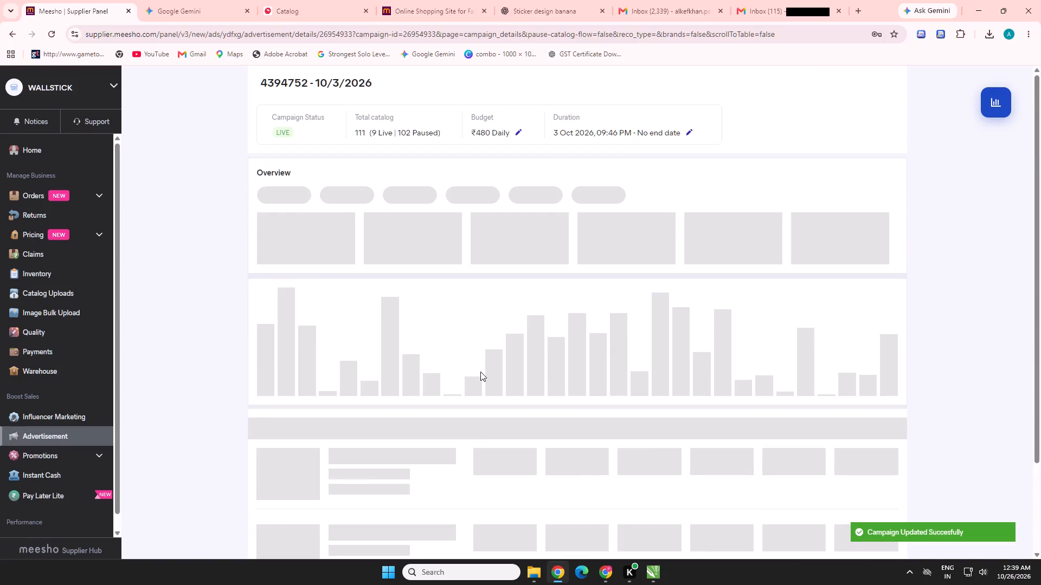
pyautogui.scroll(1, 480, 372)
pyautogui.scroll(-2, 480, 372)
pyautogui.scroll(1, 480, 372)
pyautogui.scroll(-4, 480, 372)
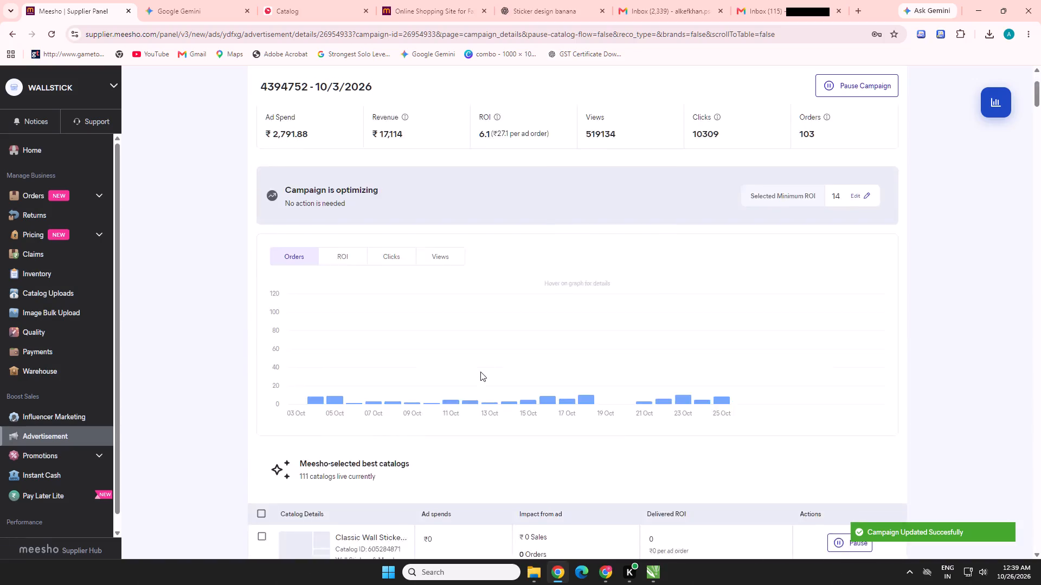
pyautogui.scroll(-4, 480, 372)
pyautogui.scroll(-2, 432, 334)
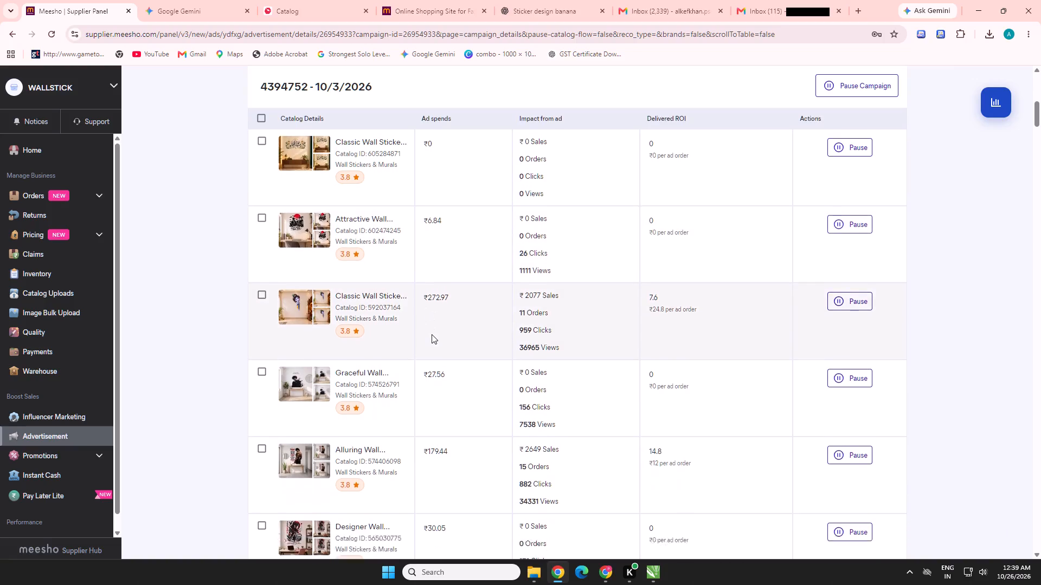
pyautogui.scroll(1, 432, 334)
pyautogui.scroll(-7, 432, 334)
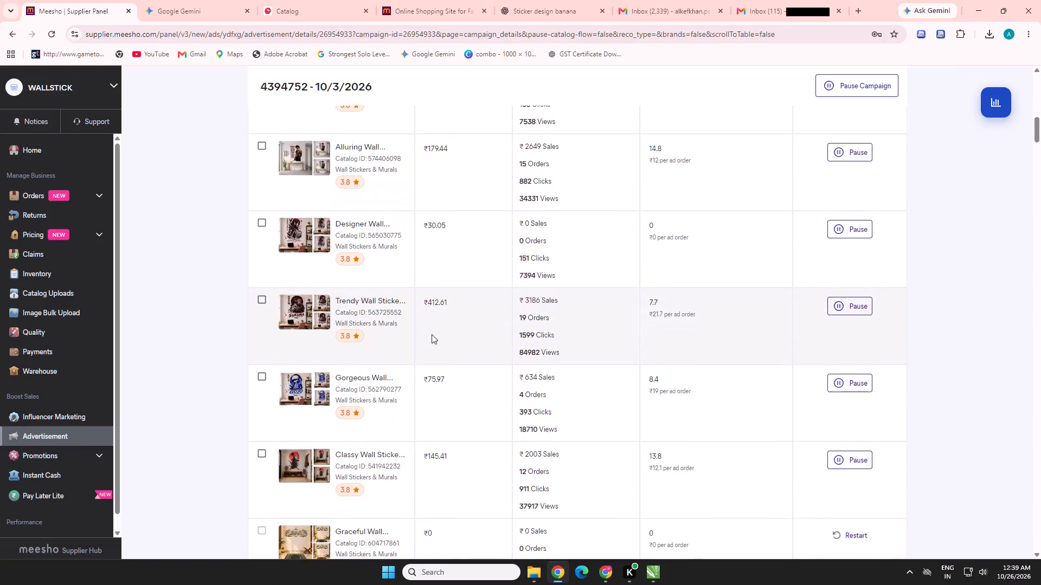
pyautogui.scroll(-12, 432, 334)
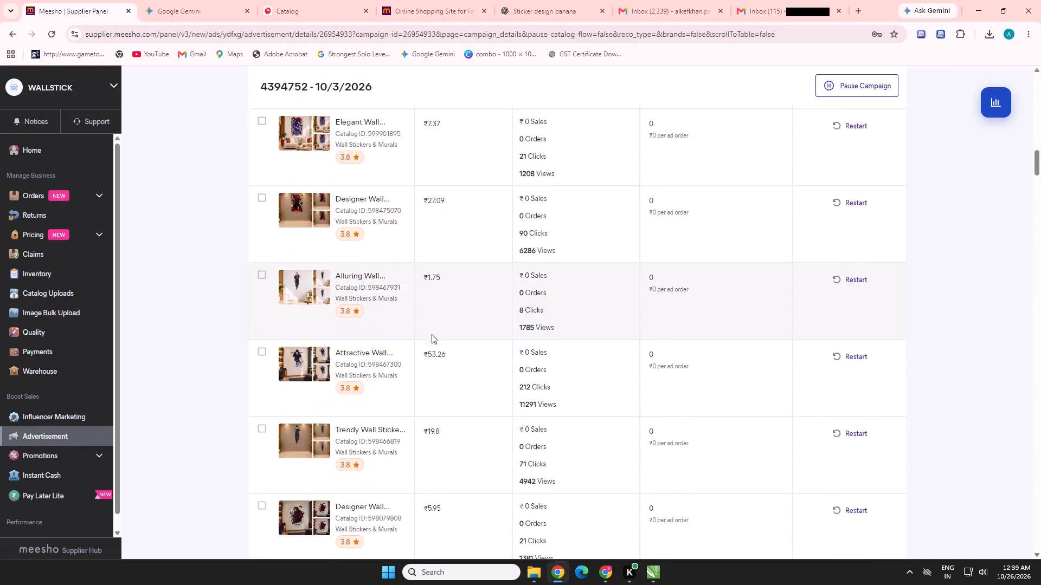
pyautogui.scroll(-18, 432, 334)
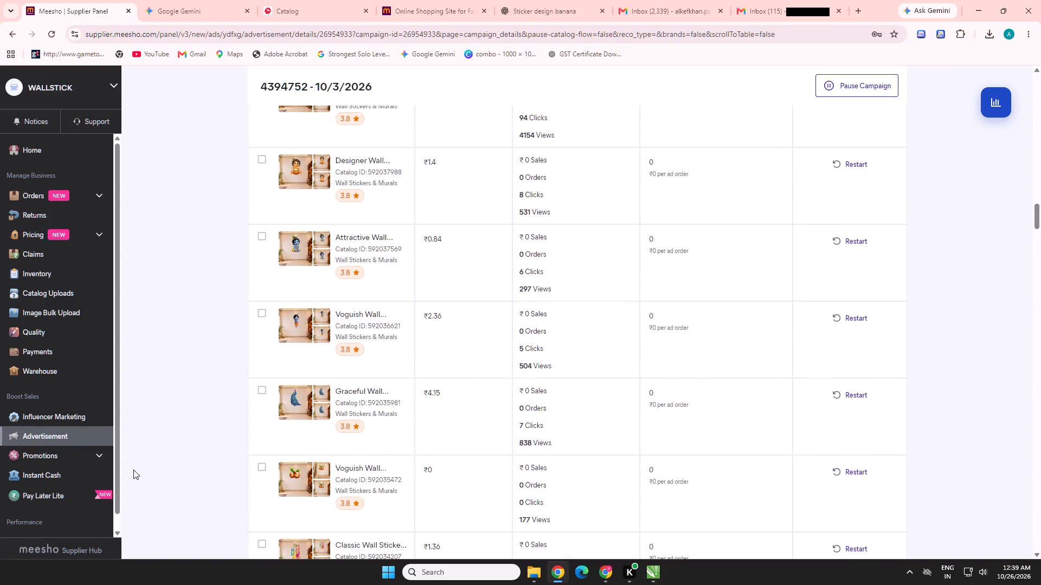
# Return to the campaign list and pause the New_Catalog_Tester_24 Oct 2026 campaign with ID 27643869.
pyautogui.click(79, 437)
pyautogui.scroll(-6, 518, 335)
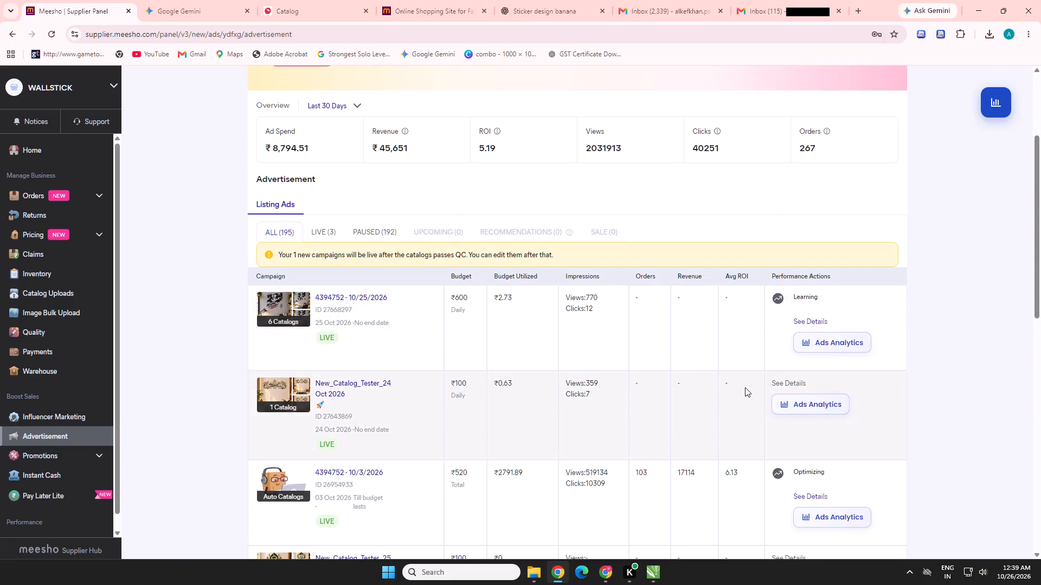
pyautogui.click(789, 381)
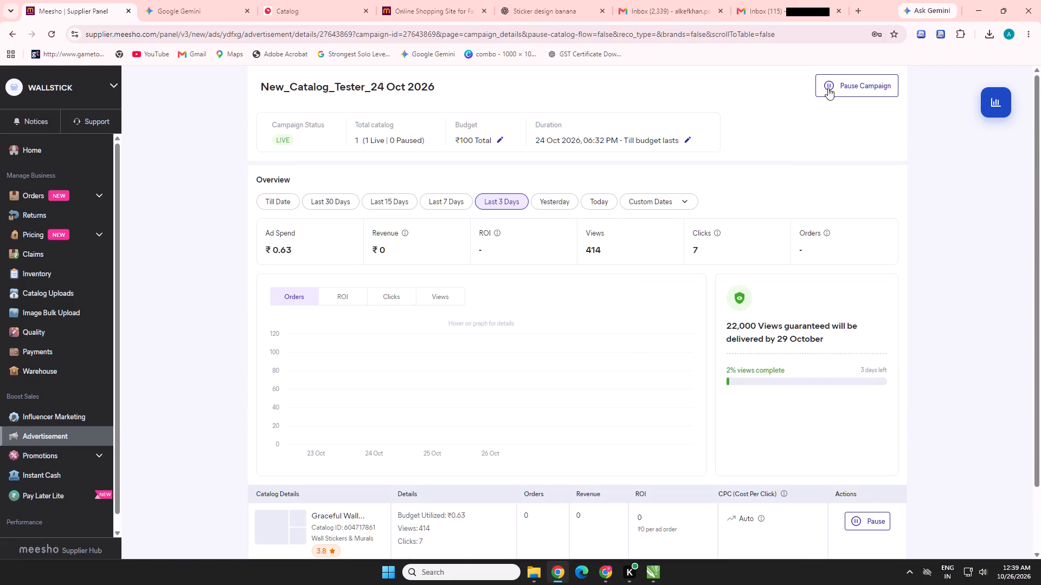
pyautogui.click(828, 88)
pyautogui.click(505, 388)
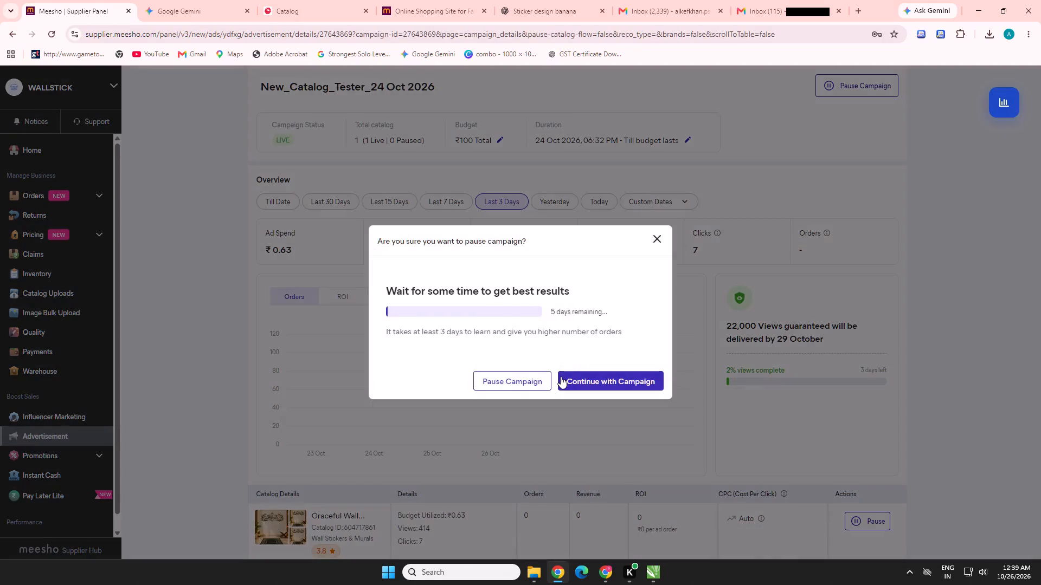
pyautogui.click(512, 386)
pyautogui.click(582, 348)
pyautogui.click(745, 315)
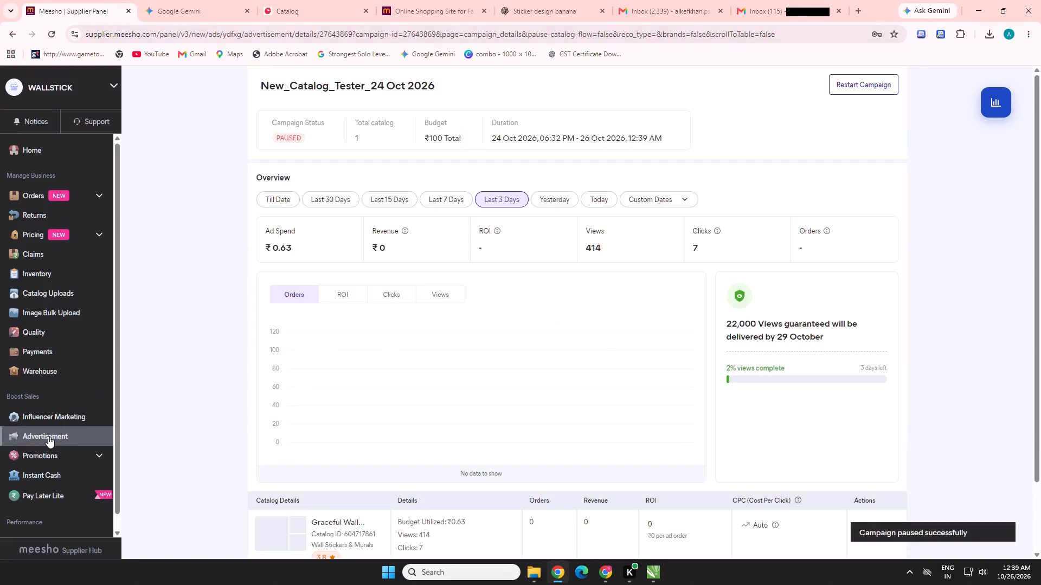
# Open campaign 4394752 - 10/3/2026 from the campaign list and review its live catalogs' spend, orders, clicks and ROI.
pyautogui.click(48, 436)
pyautogui.scroll(-8, 502, 322)
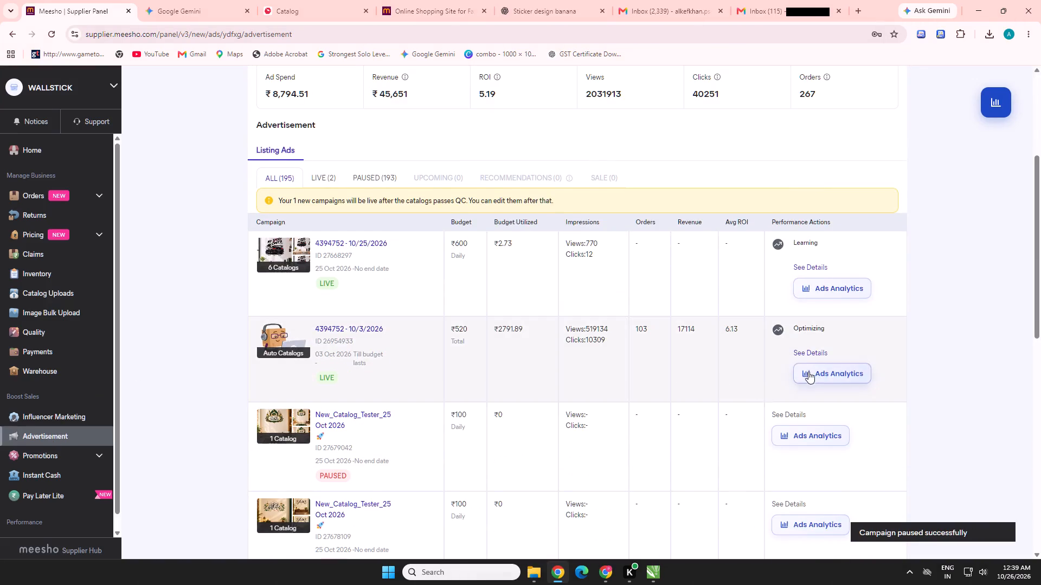
pyautogui.click(816, 354)
pyautogui.scroll(-9, 593, 304)
pyautogui.scroll(-4, 460, 301)
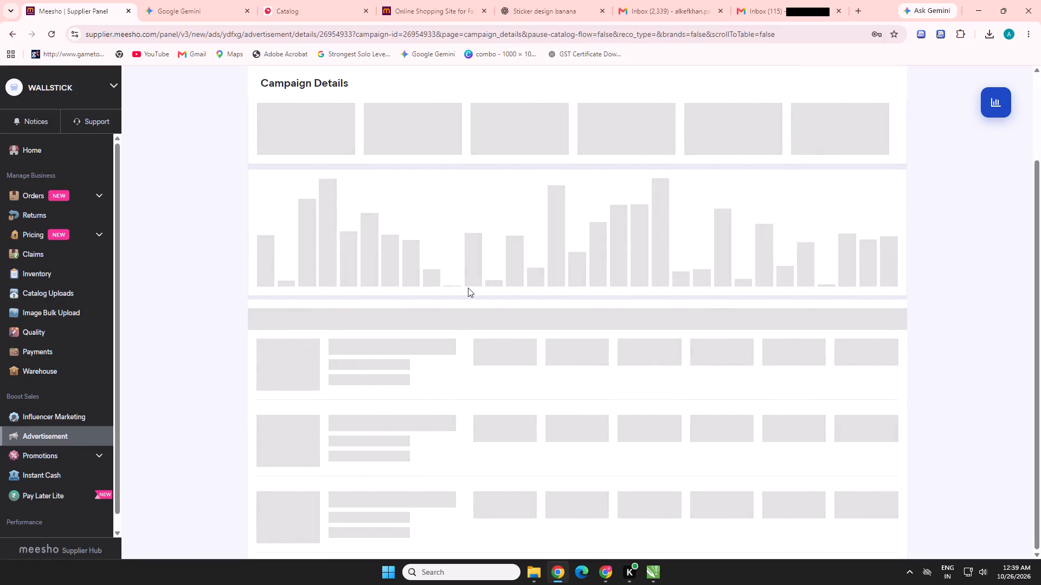
pyautogui.scroll(-4, 468, 288)
pyautogui.scroll(-4, 374, 279)
pyautogui.scroll(-11, 444, 310)
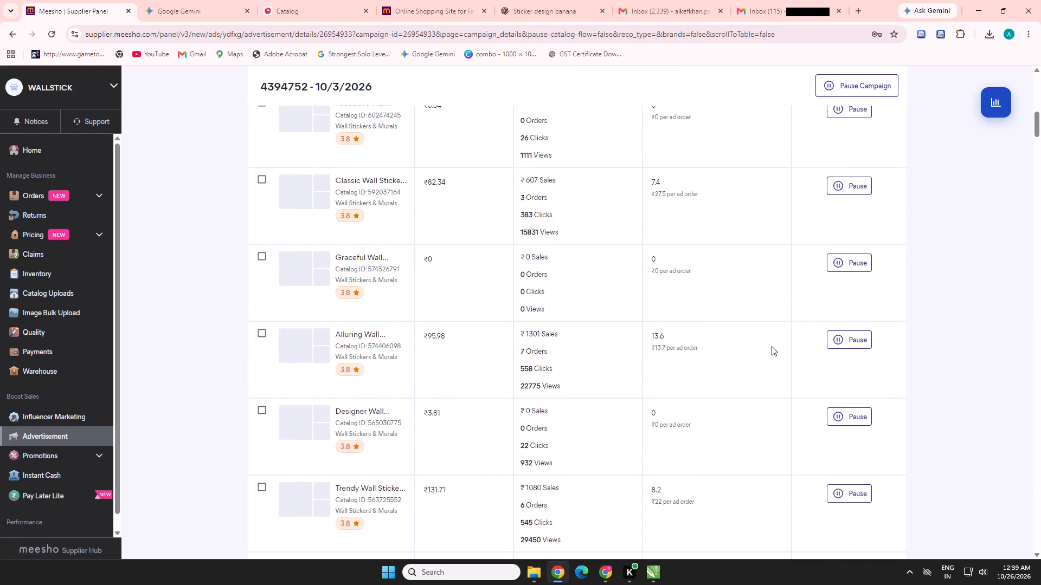
pyautogui.scroll(-13, 795, 324)
pyautogui.scroll(-3, 846, 359)
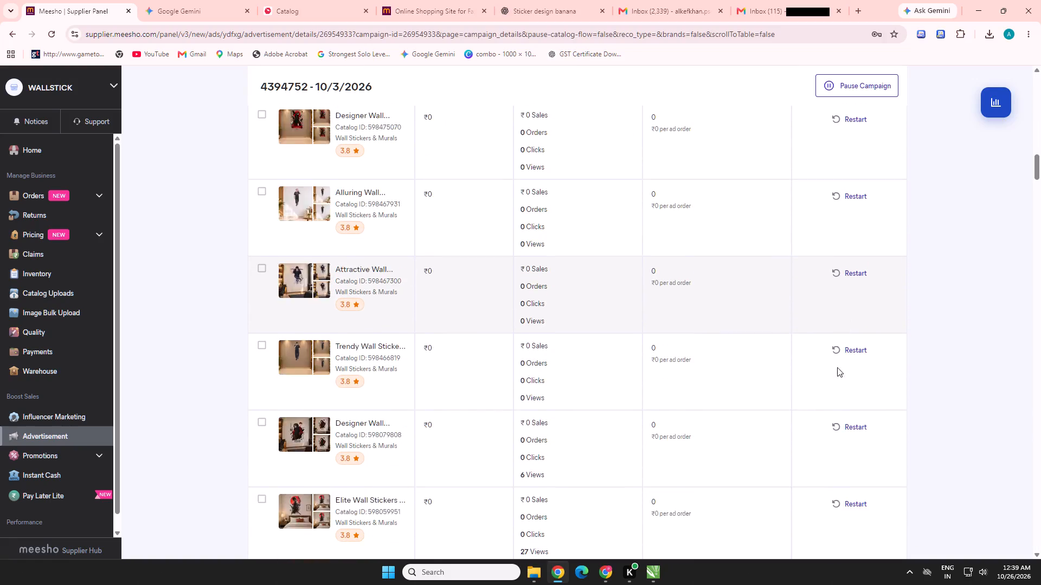
pyautogui.scroll(-3, 812, 369)
pyautogui.scroll(12, 809, 373)
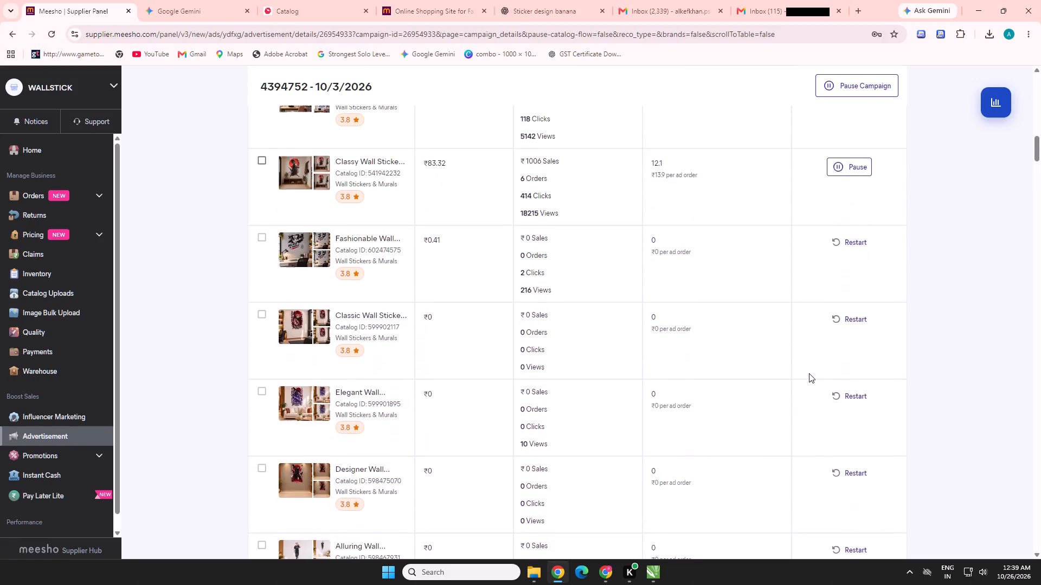
pyautogui.scroll(3, 809, 373)
pyautogui.scroll(-8, 809, 373)
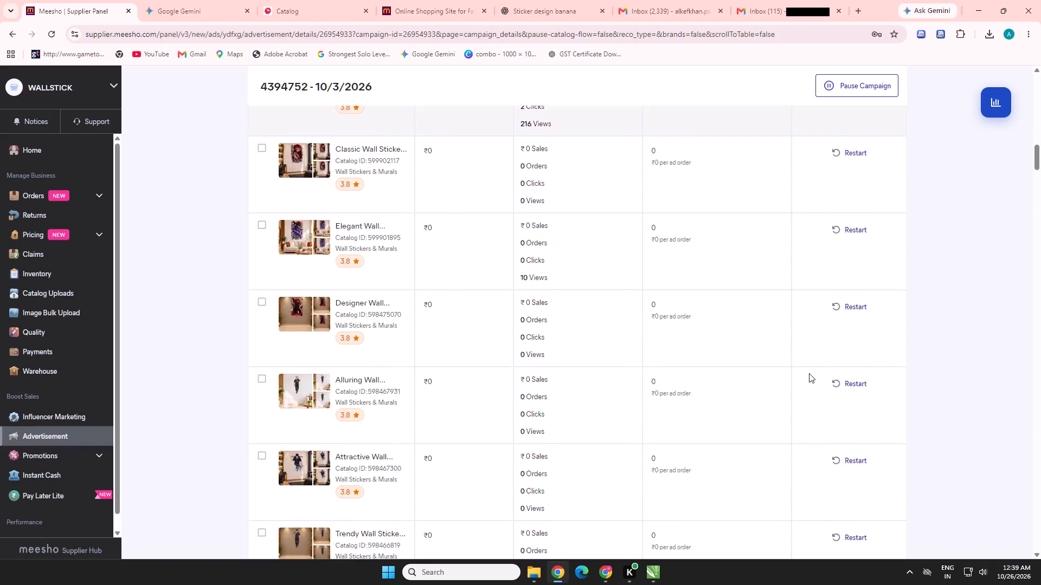
pyautogui.scroll(-9, 809, 373)
pyautogui.scroll(10, 593, 357)
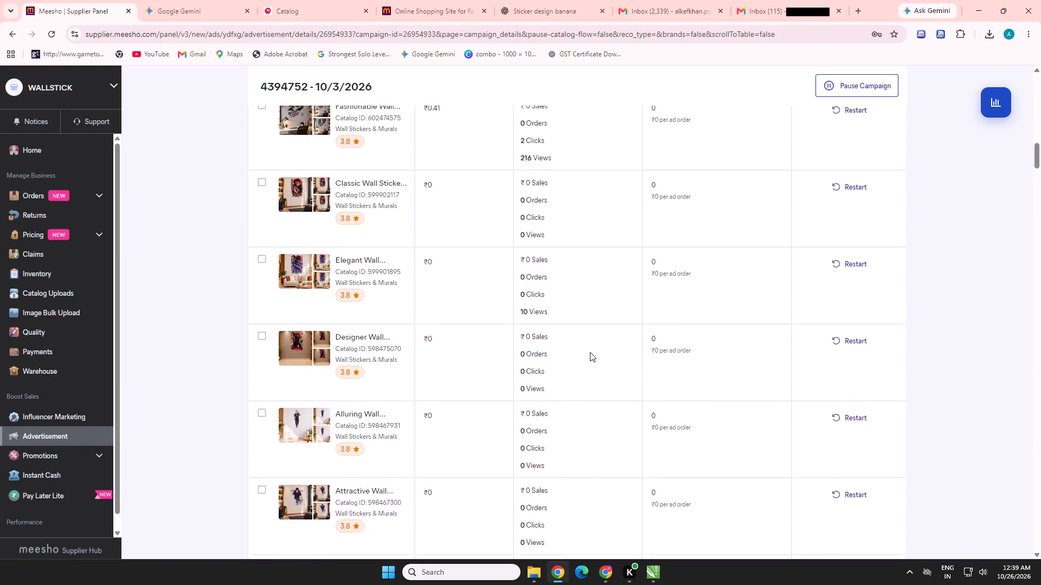
pyautogui.scroll(5, 590, 352)
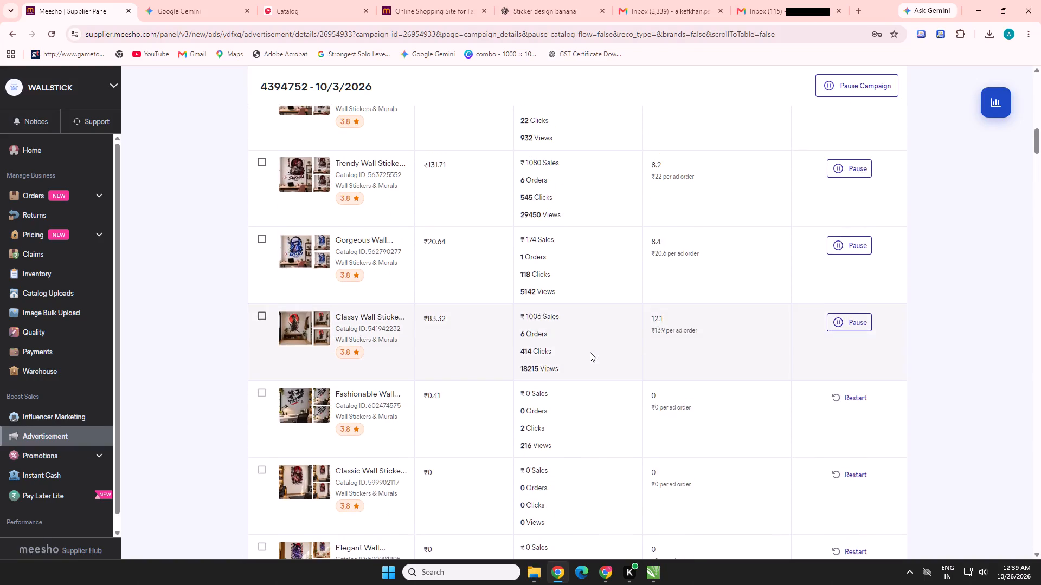
pyautogui.scroll(12, 590, 352)
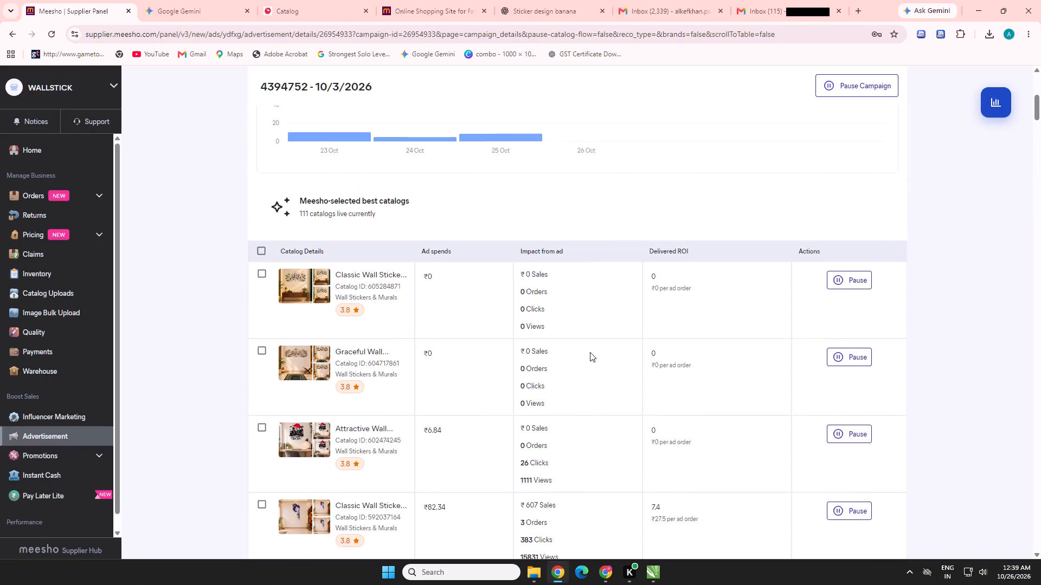
# Scan the campaign's paused catalogs through to the end of the list, checking their spend, orders and views.
pyautogui.scroll(-16, 498, 332)
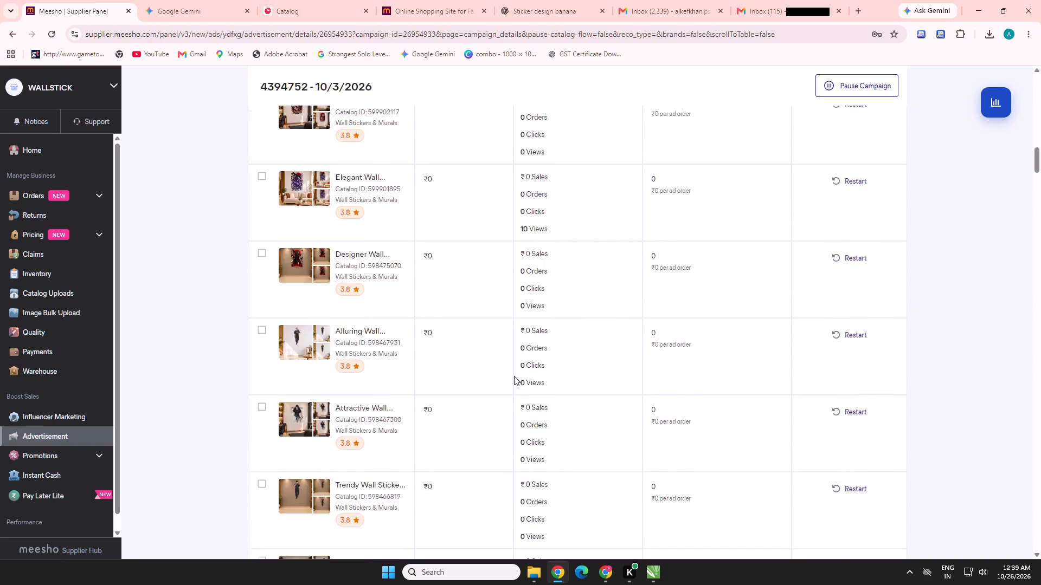
pyautogui.scroll(-20, 514, 376)
pyautogui.scroll(-7, 514, 376)
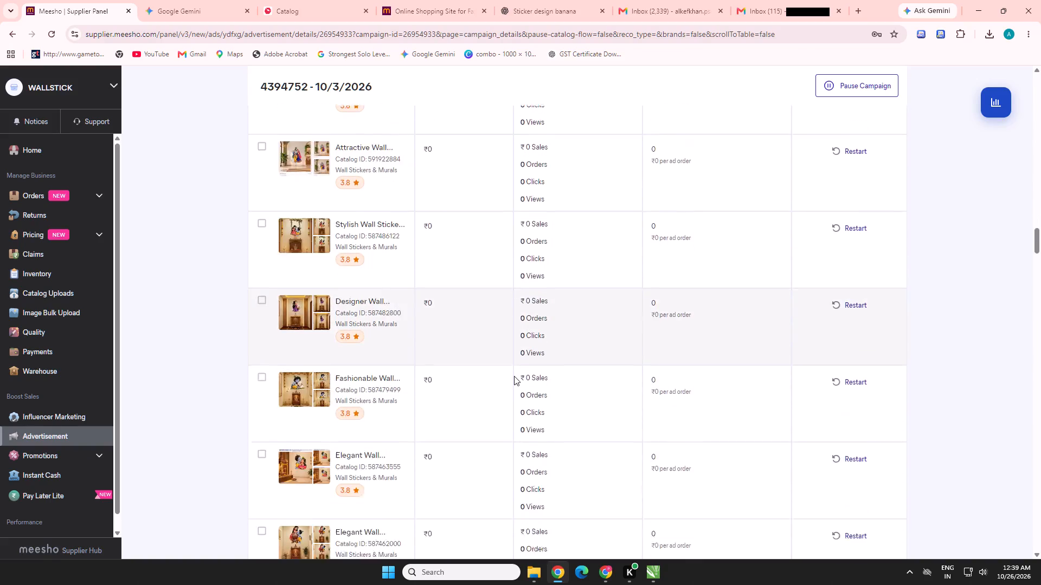
pyautogui.scroll(-20, 514, 376)
pyautogui.scroll(-7, 514, 376)
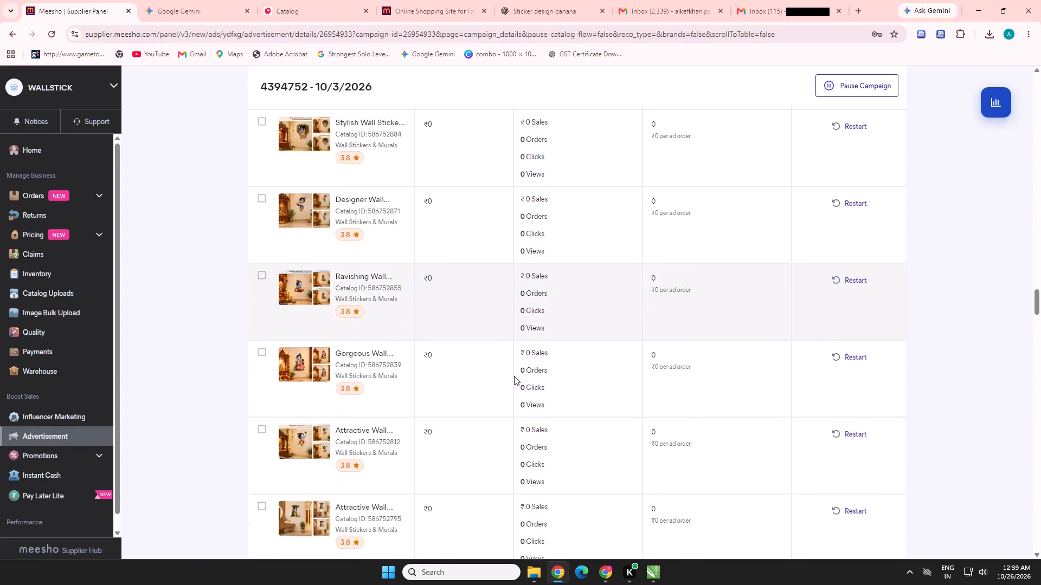
pyautogui.scroll(-20, 514, 376)
pyautogui.scroll(-7, 514, 376)
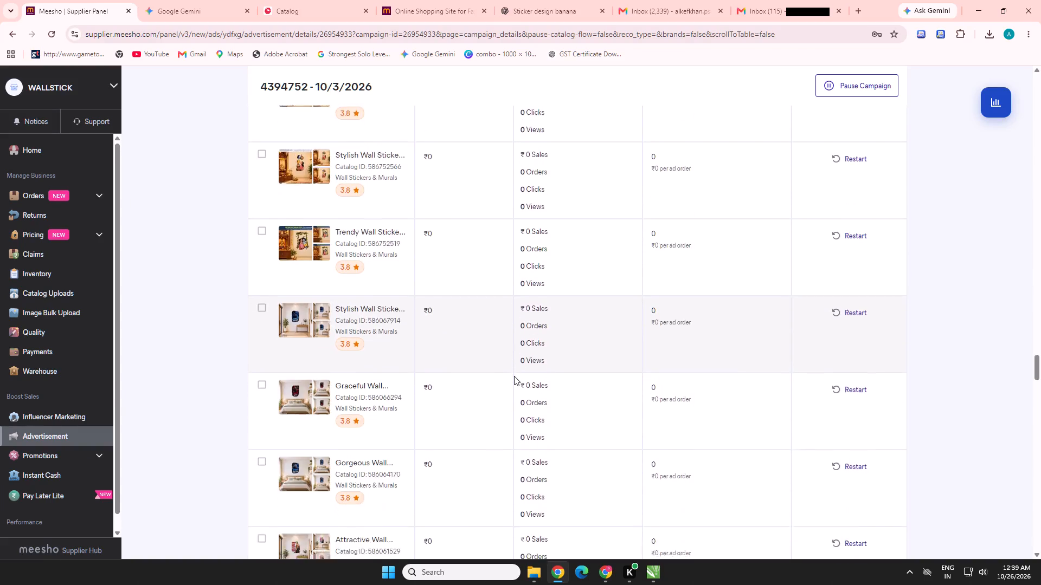
pyautogui.scroll(-1, 514, 376)
pyautogui.scroll(-20, 514, 376)
pyautogui.scroll(-3, 514, 376)
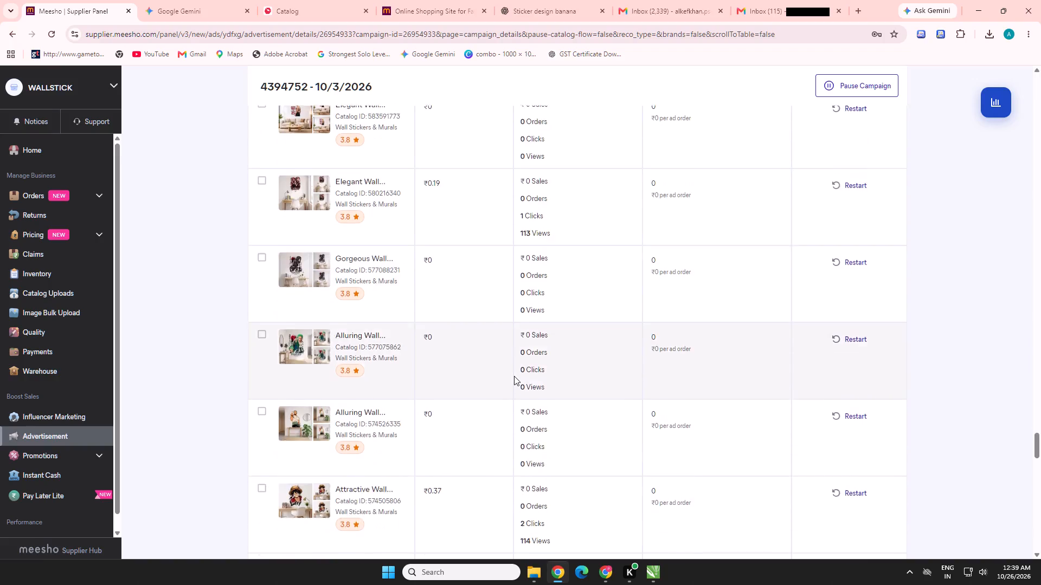
pyautogui.scroll(-20, 514, 376)
pyautogui.scroll(-5, 514, 376)
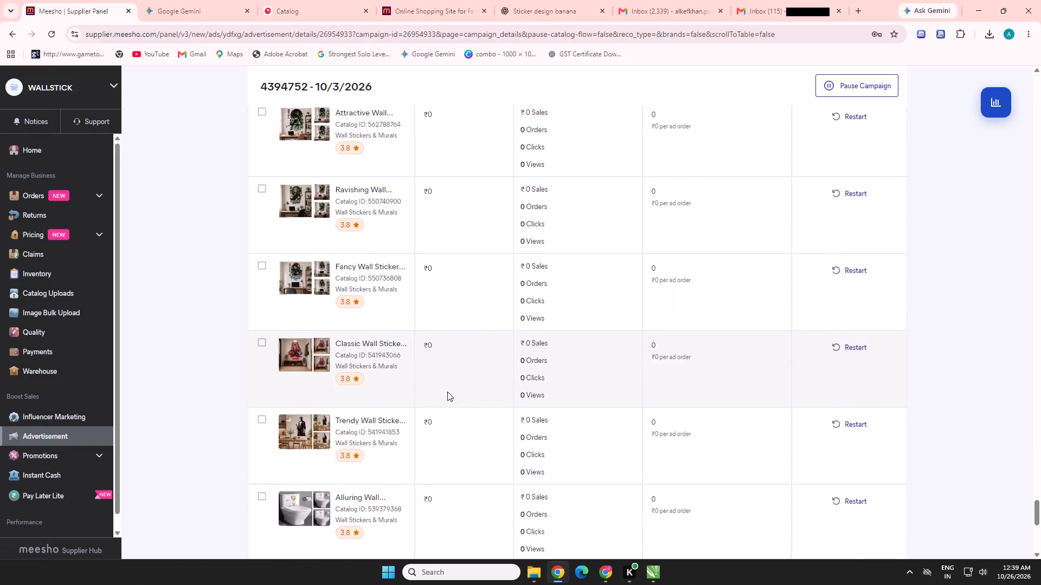
pyautogui.scroll(-15, 447, 392)
pyautogui.scroll(1, 420, 390)
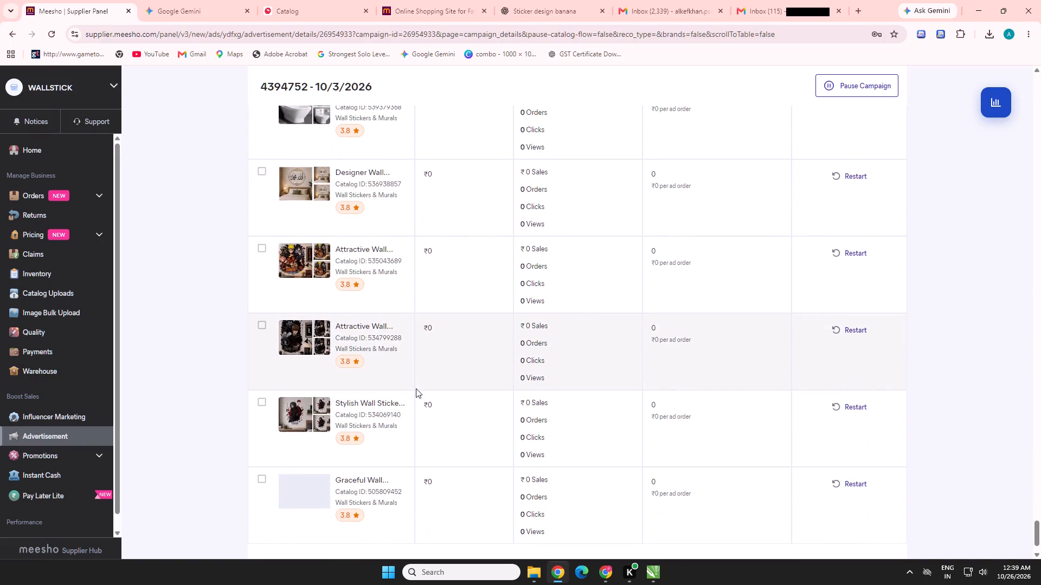
# Go to the promotion events and open participation for the upcoming 22-Nov Miss & 6-dec FSMS sale.
pyautogui.click(36, 229)
pyautogui.click(29, 149)
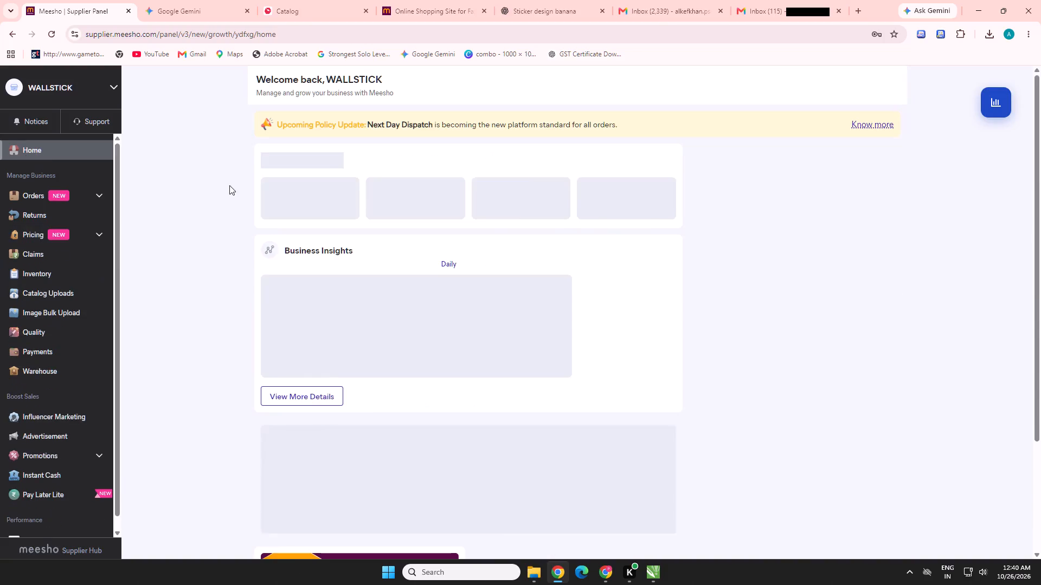
pyautogui.click(292, 201)
pyautogui.scroll(-1, 97, 340)
pyautogui.scroll(-2, 56, 233)
pyautogui.click(46, 438)
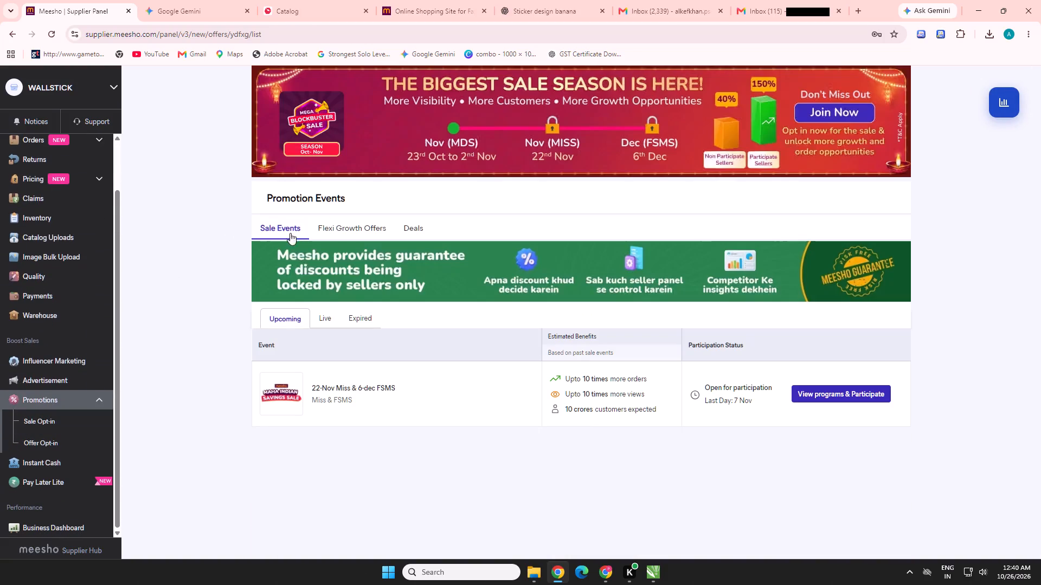
pyautogui.click(819, 391)
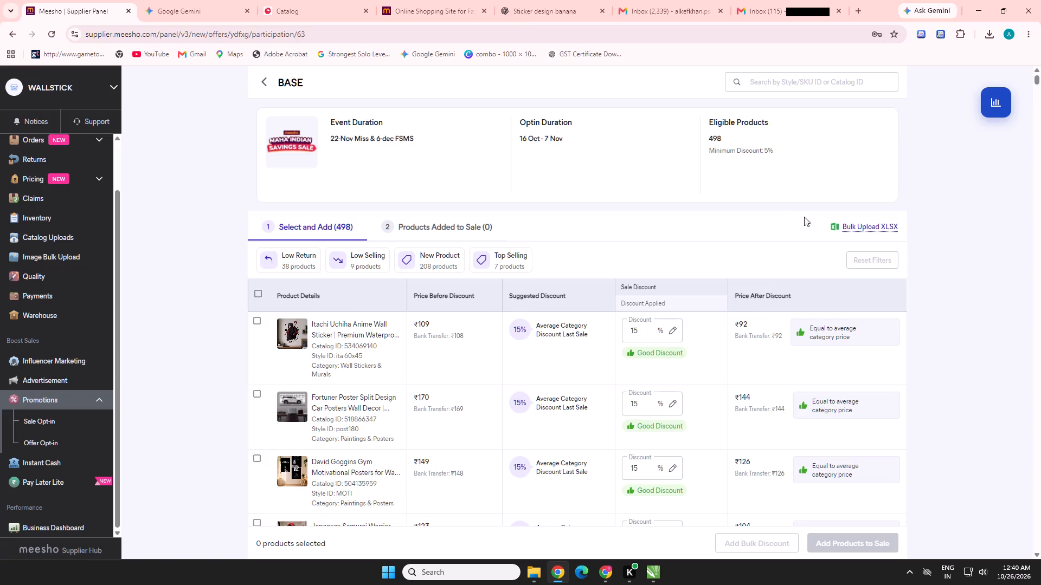
# Add all eligible products to the 22-Nov Miss & 6-dec FSMS sale with a bulk discount of 5%.
pyautogui.click(254, 295)
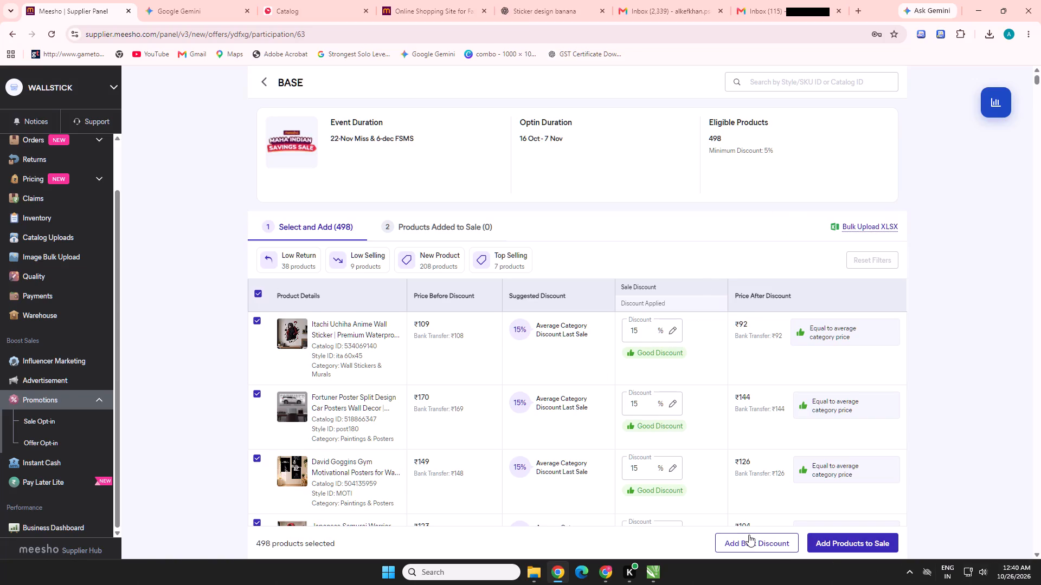
pyautogui.click(744, 537)
pyautogui.click(408, 311)
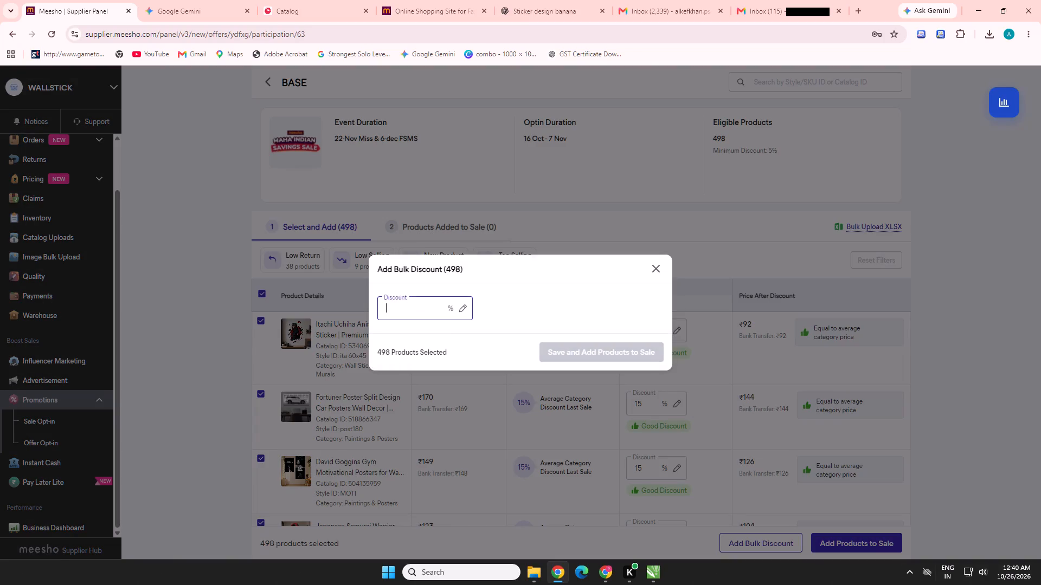
pyautogui.press('5')
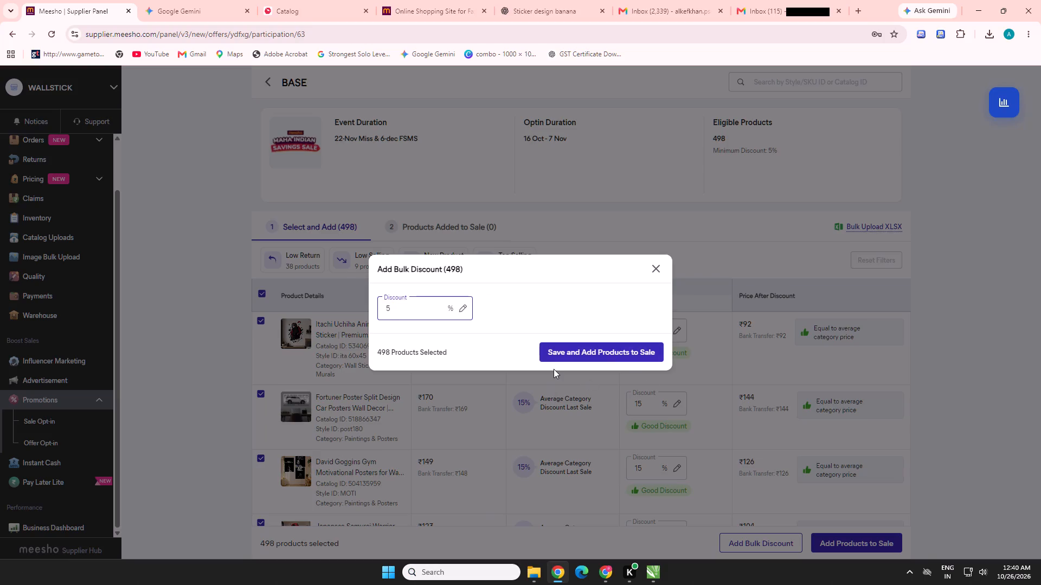
pyautogui.click(560, 346)
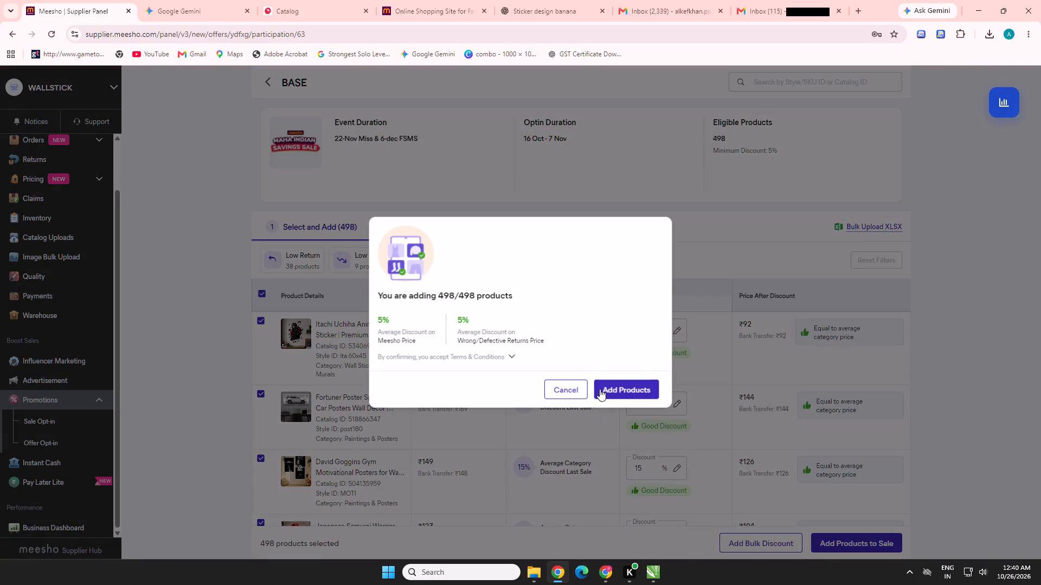
pyautogui.click(606, 387)
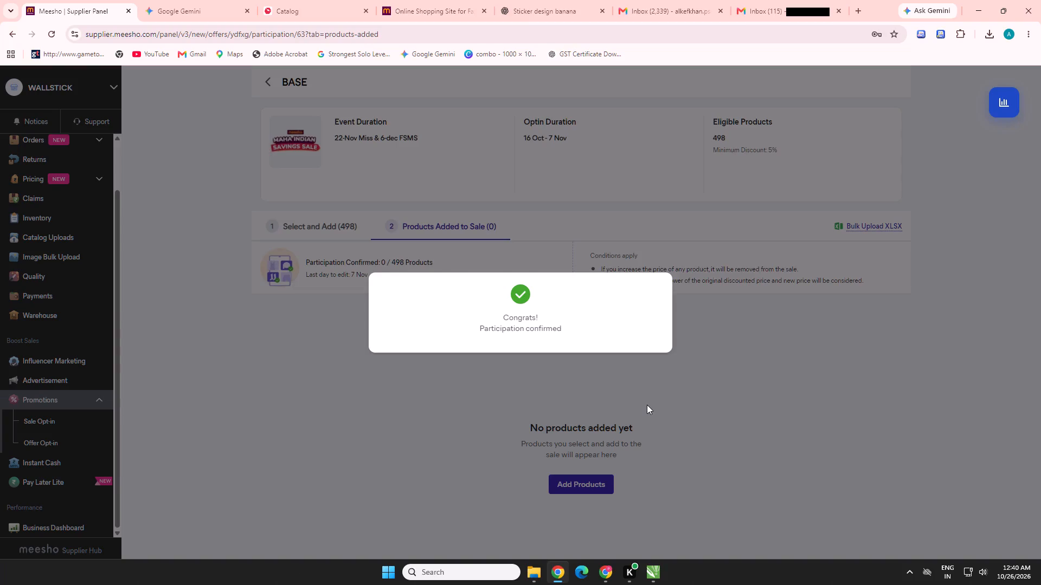
pyautogui.click(652, 404)
# Review the products added to the sale, checking their discounts and prices after discount.
pyautogui.click(330, 233)
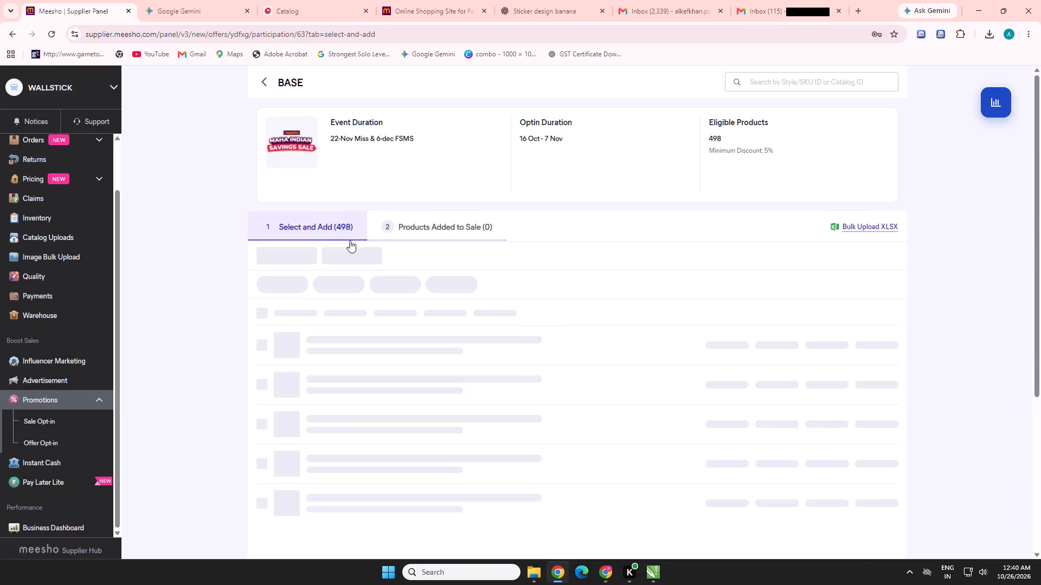
pyautogui.click(403, 219)
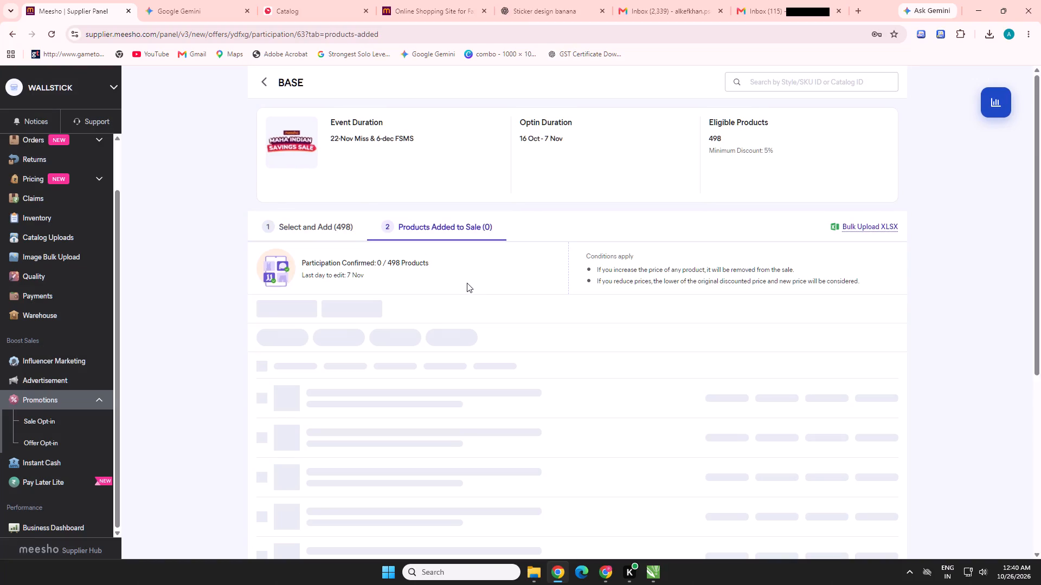
pyautogui.scroll(-1, 541, 324)
pyautogui.scroll(-20, 562, 340)
pyautogui.scroll(-1, 562, 340)
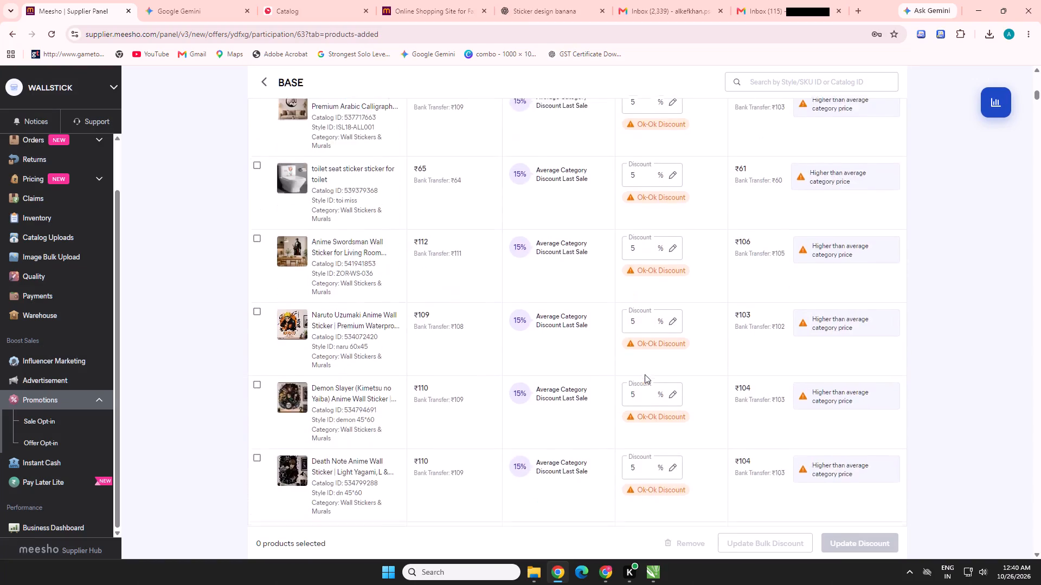
pyautogui.scroll(-20, 645, 374)
pyautogui.scroll(-20, 645, 374)
pyautogui.scroll(-2, 645, 374)
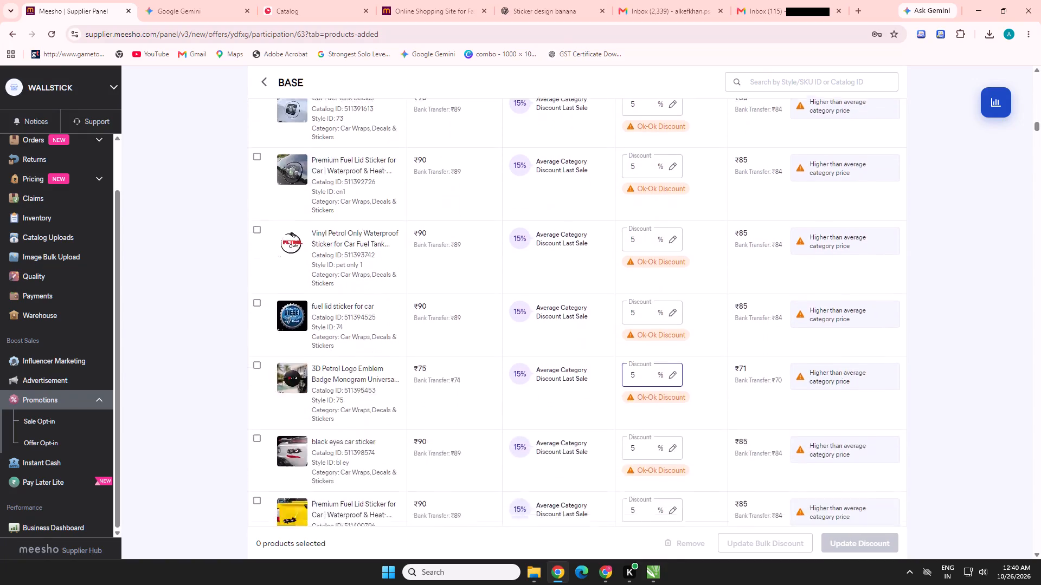
pyautogui.scroll(-20, 654, 383)
pyautogui.scroll(-20, 654, 383)
pyautogui.scroll(-1, 654, 383)
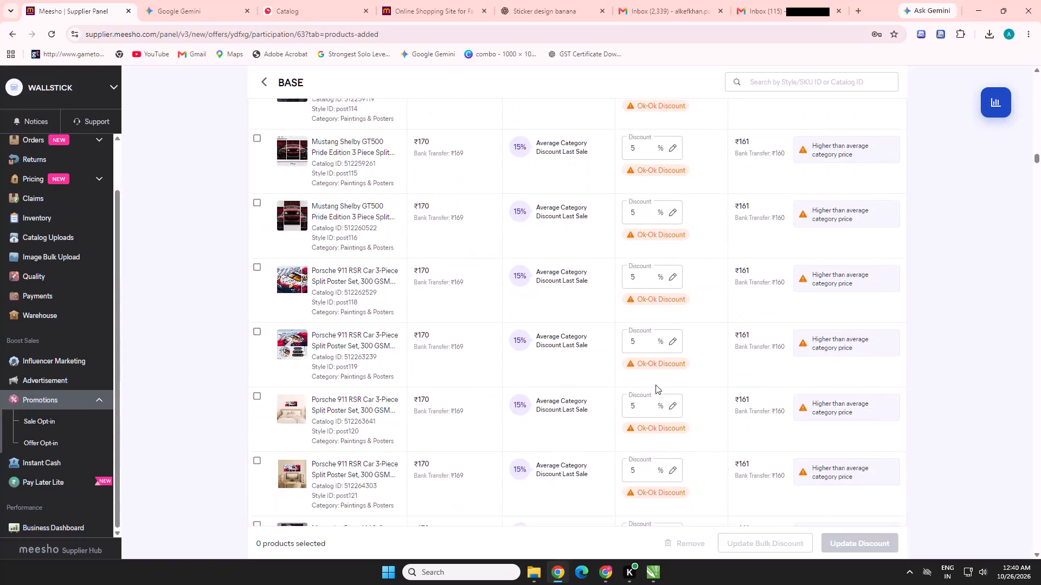
pyautogui.scroll(-20, 656, 385)
pyautogui.scroll(-20, 656, 385)
pyautogui.scroll(-1, 656, 385)
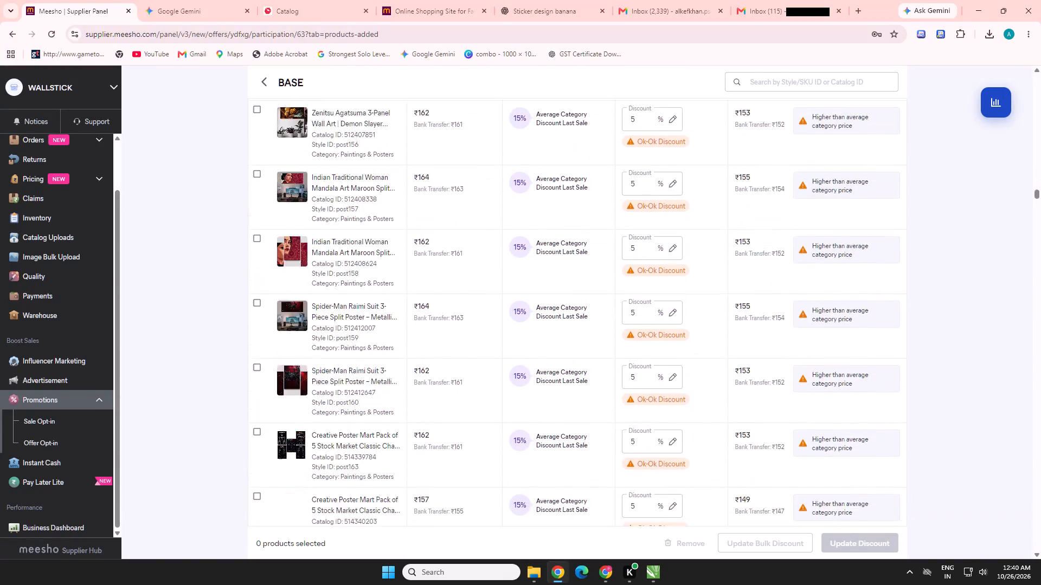
pyautogui.scroll(-20, 658, 385)
pyautogui.scroll(-16, 658, 385)
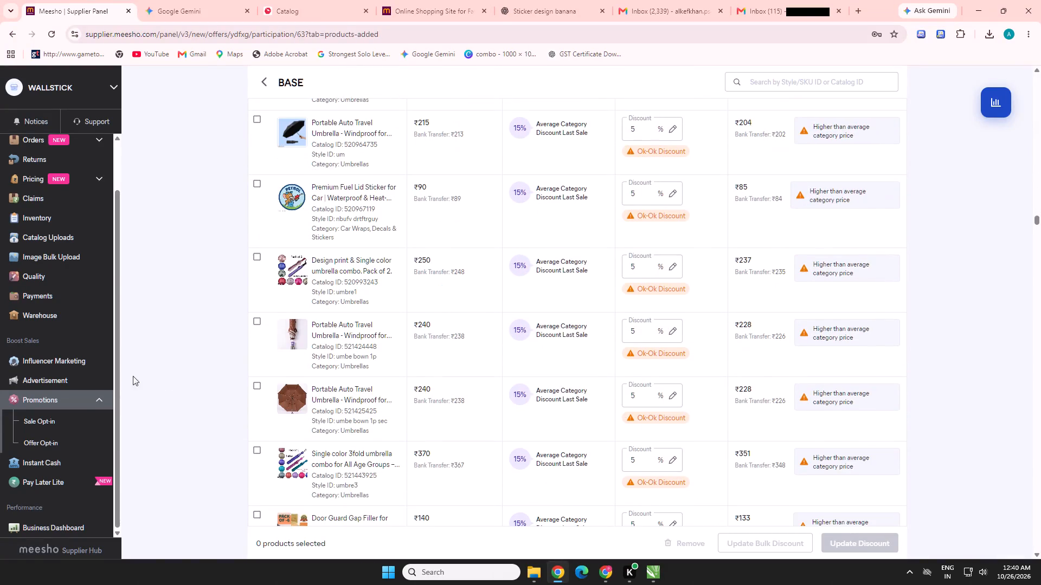
# Return to the promotion events and examine the Flexi Growth Offers notice and its product list.
pyautogui.click(69, 398)
pyautogui.scroll(-4, 378, 337)
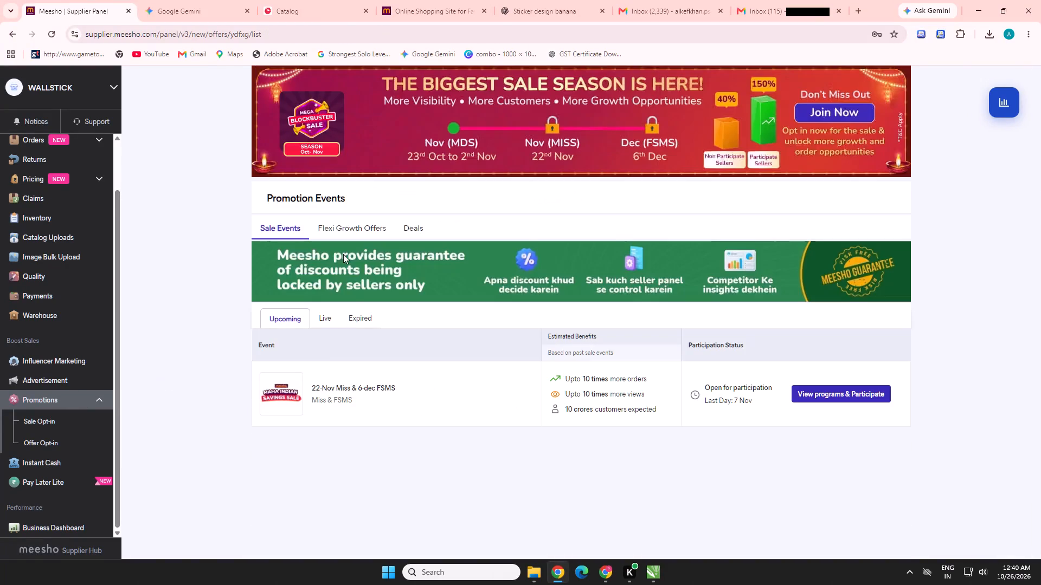
pyautogui.click(348, 235)
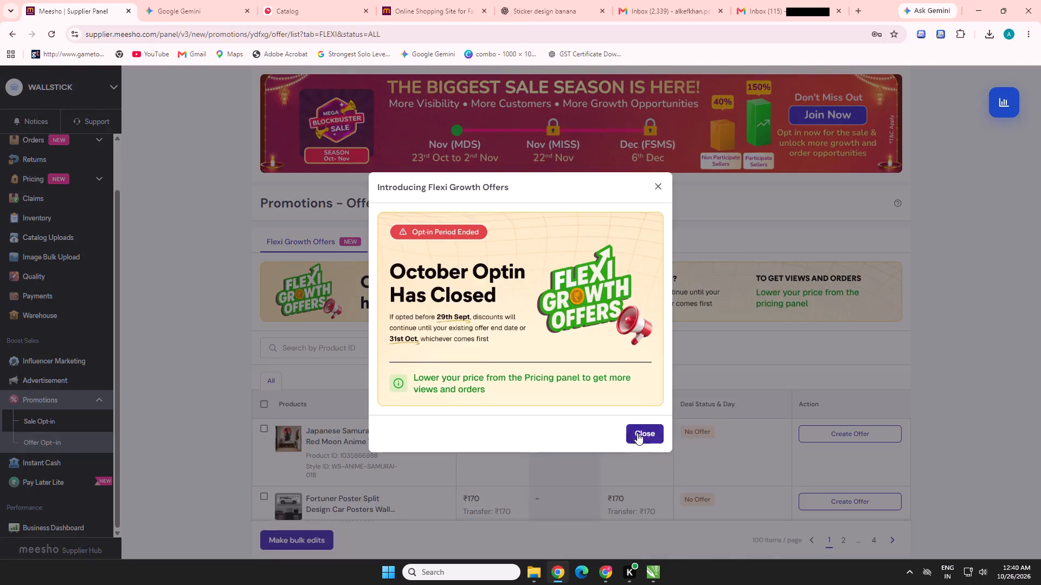
pyautogui.click(637, 433)
pyautogui.scroll(-16, 492, 393)
pyautogui.scroll(11, 502, 392)
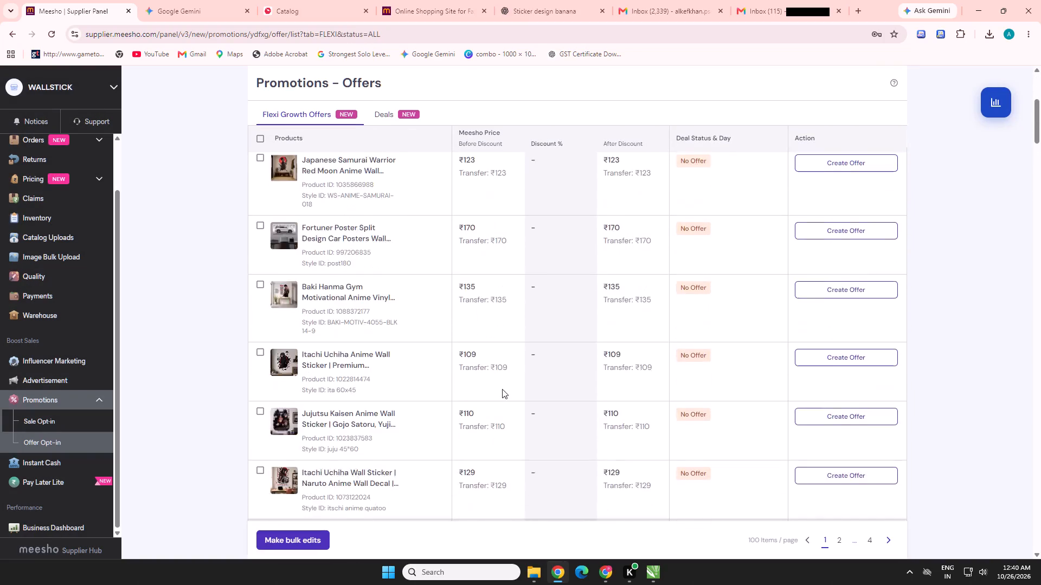
pyautogui.scroll(6, 502, 389)
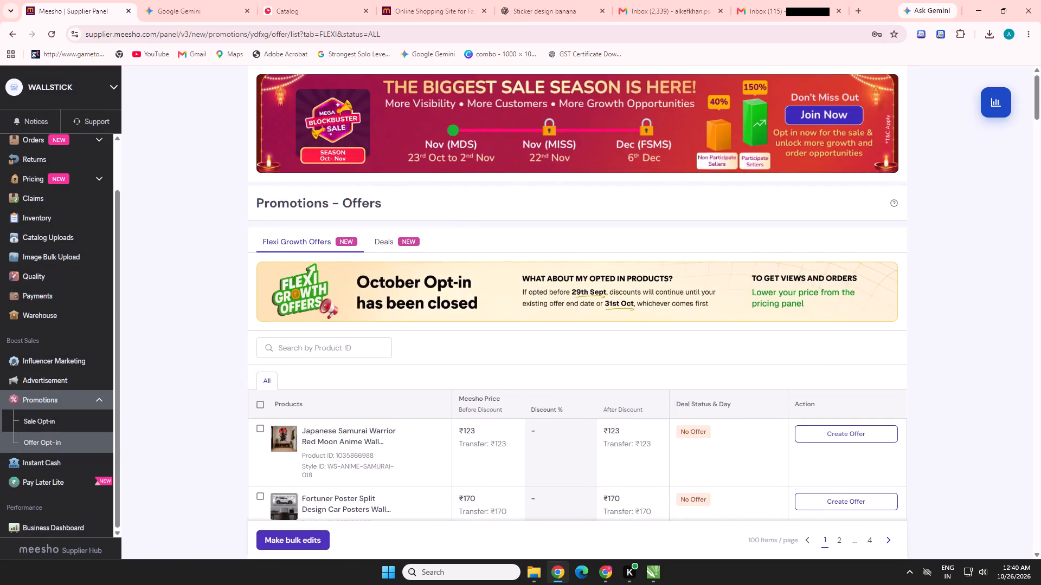
# Examine the prices and offer status of the products on the first page of the Flexi Growth Offers list.
pyautogui.scroll(-3, 620, 459)
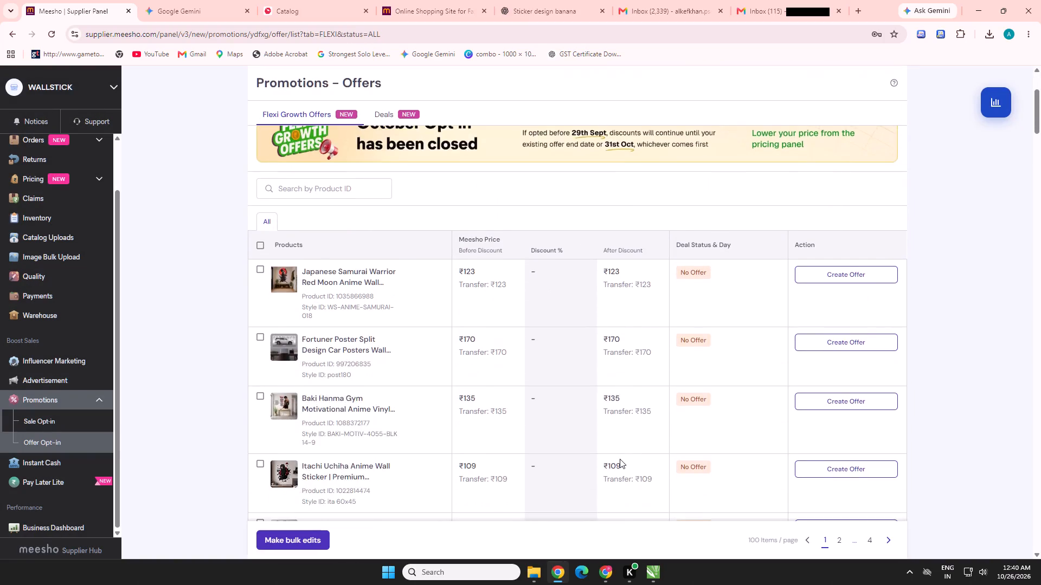
pyautogui.scroll(-3, 618, 434)
pyautogui.scroll(1, 364, 222)
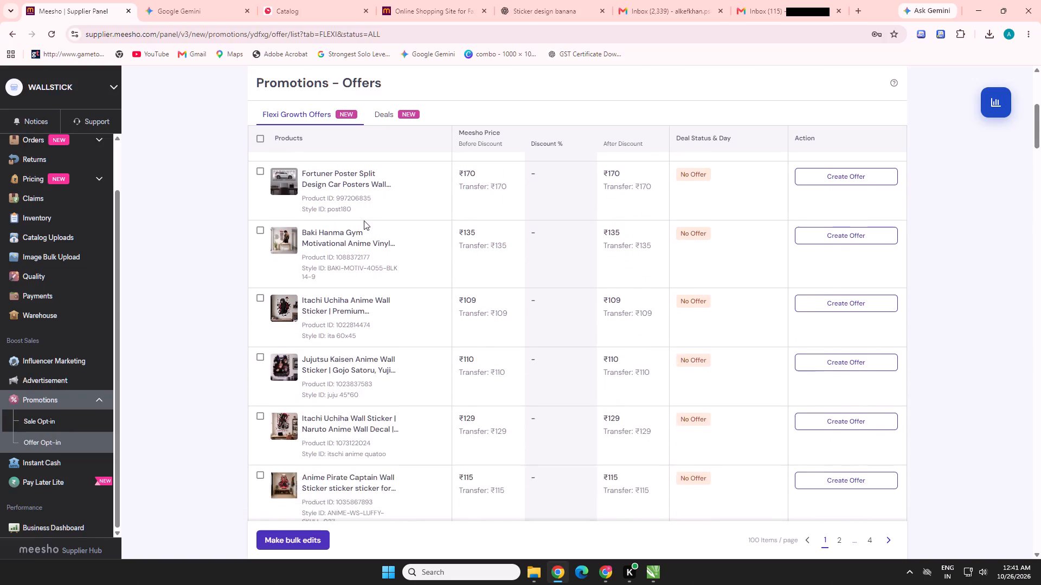
pyautogui.scroll(2, 364, 220)
pyautogui.scroll(-3, 461, 346)
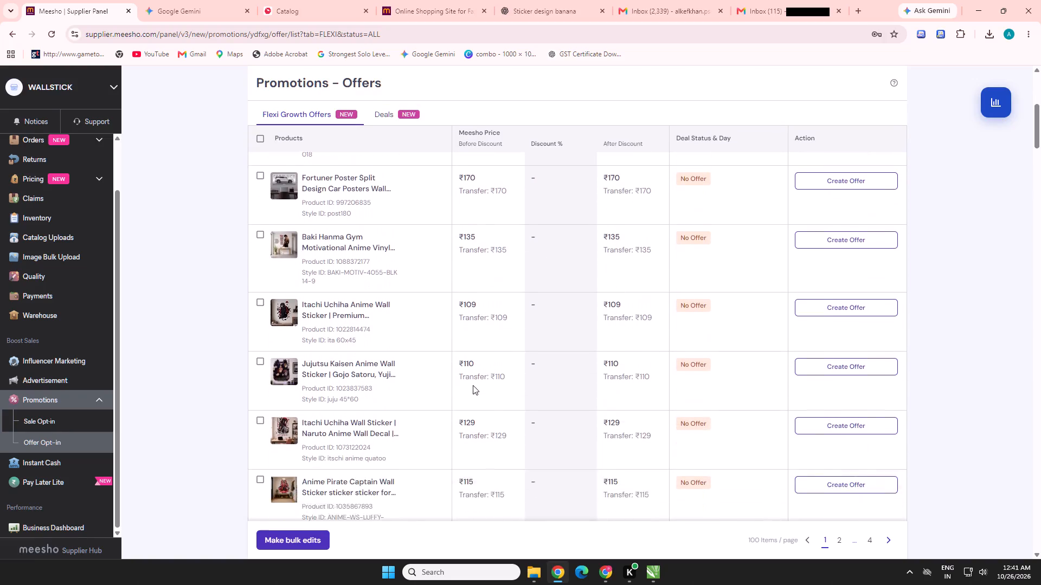
pyautogui.scroll(-4, 474, 387)
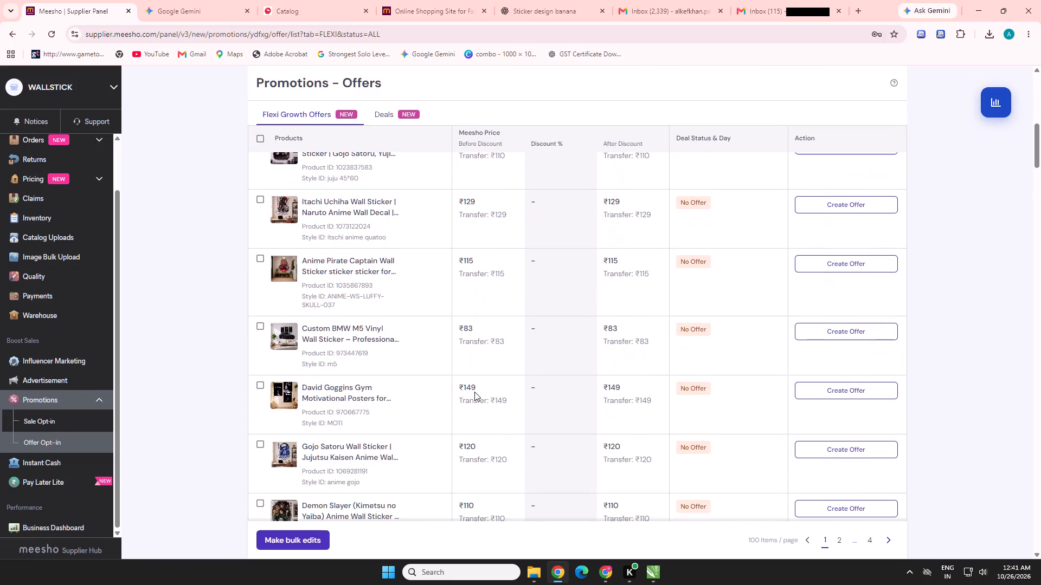
pyautogui.scroll(-2, 474, 392)
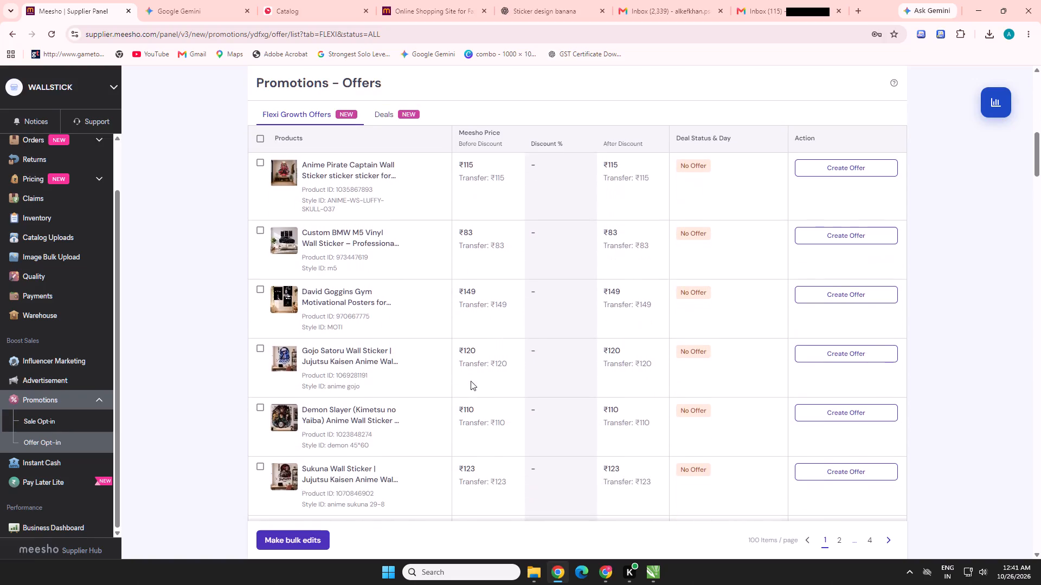
pyautogui.scroll(-4, 471, 381)
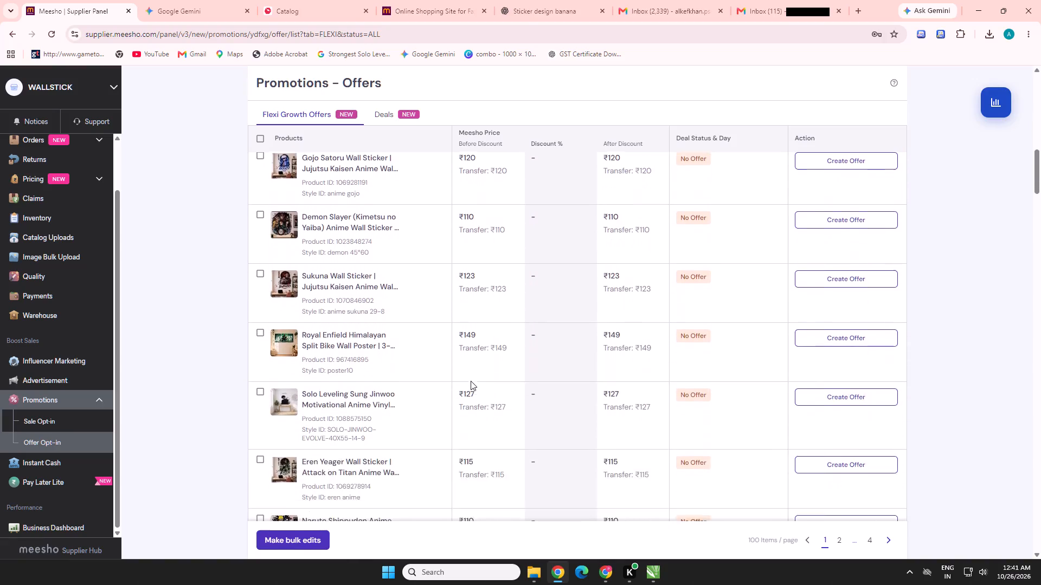
pyautogui.scroll(-4, 471, 381)
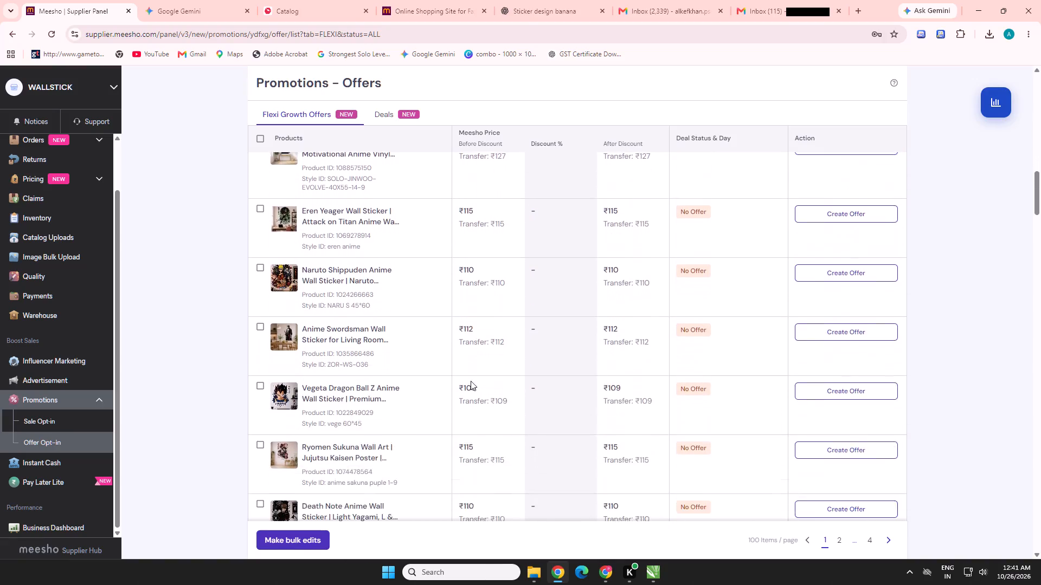
pyautogui.scroll(-6, 471, 381)
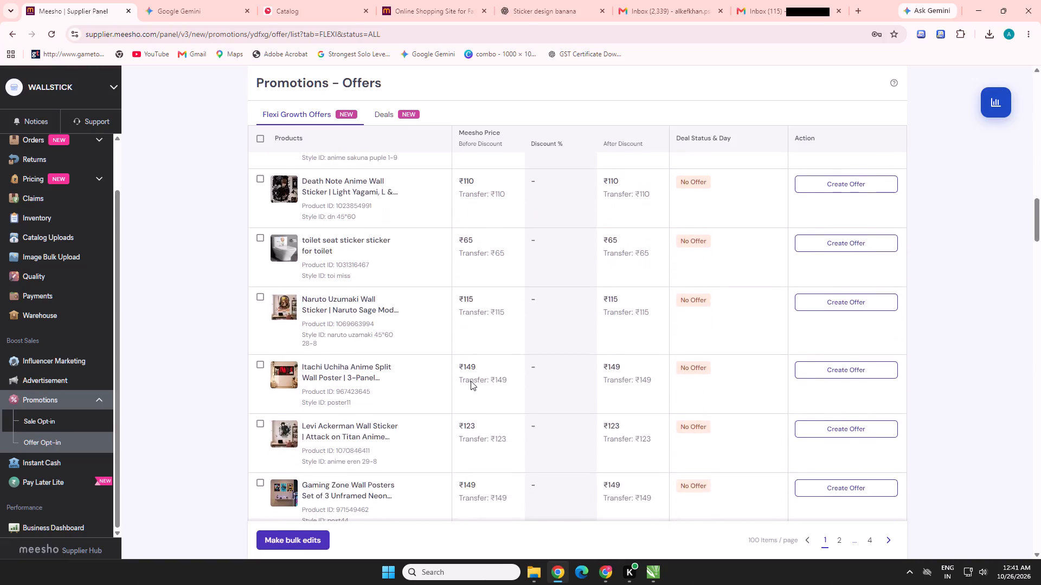
pyautogui.scroll(-5, 471, 381)
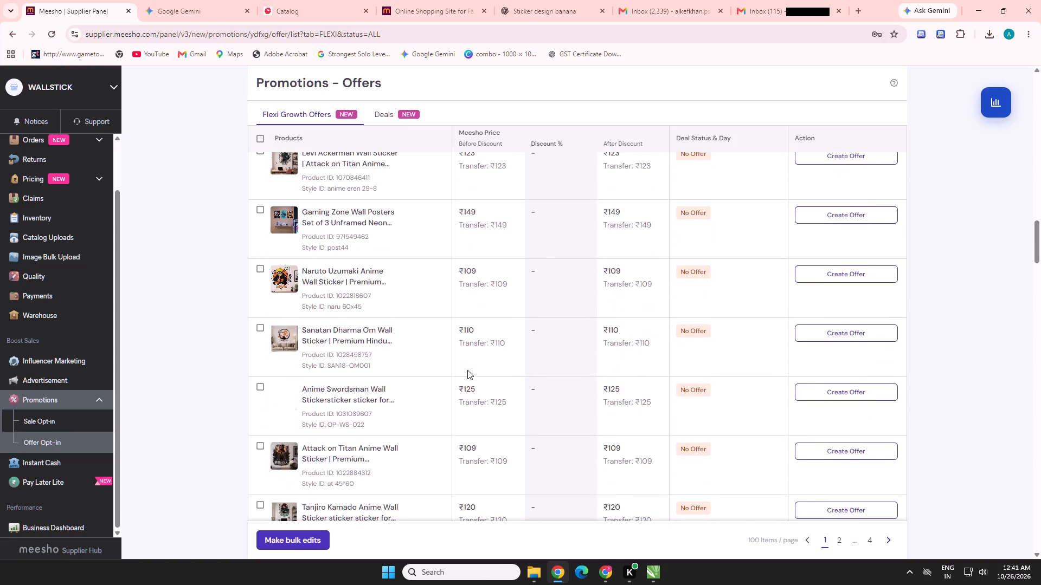
pyautogui.scroll(-13, 467, 370)
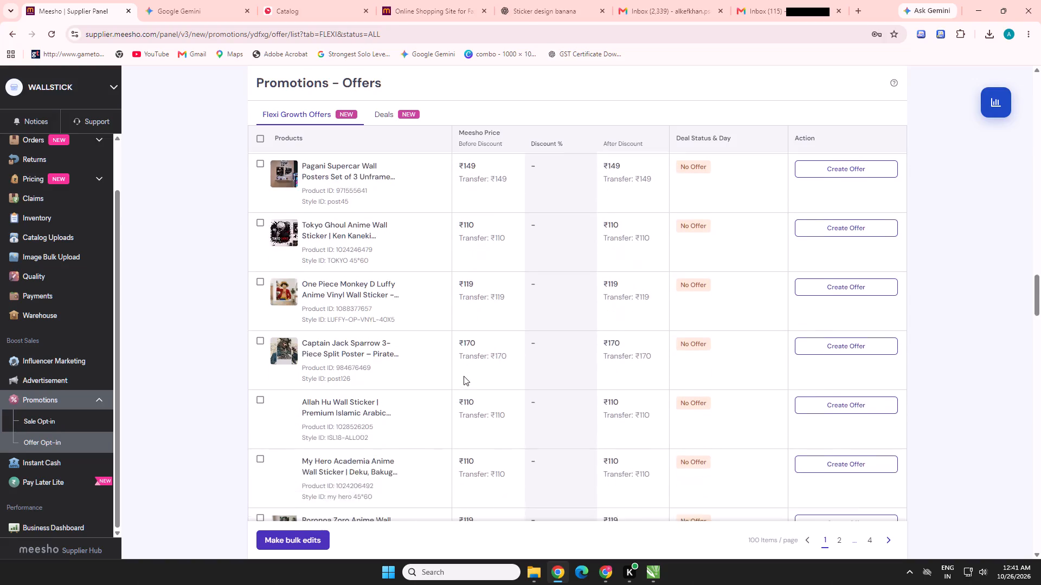
pyautogui.scroll(-7, 464, 376)
pyautogui.scroll(-20, 463, 376)
pyautogui.scroll(-1, 463, 376)
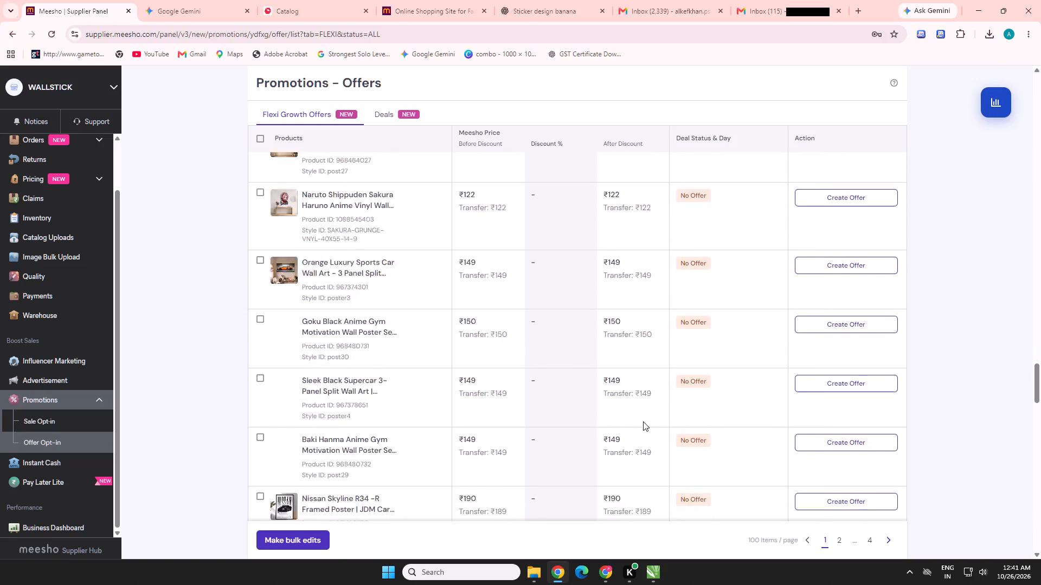
pyautogui.scroll(-20, 643, 421)
pyautogui.scroll(-7, 643, 421)
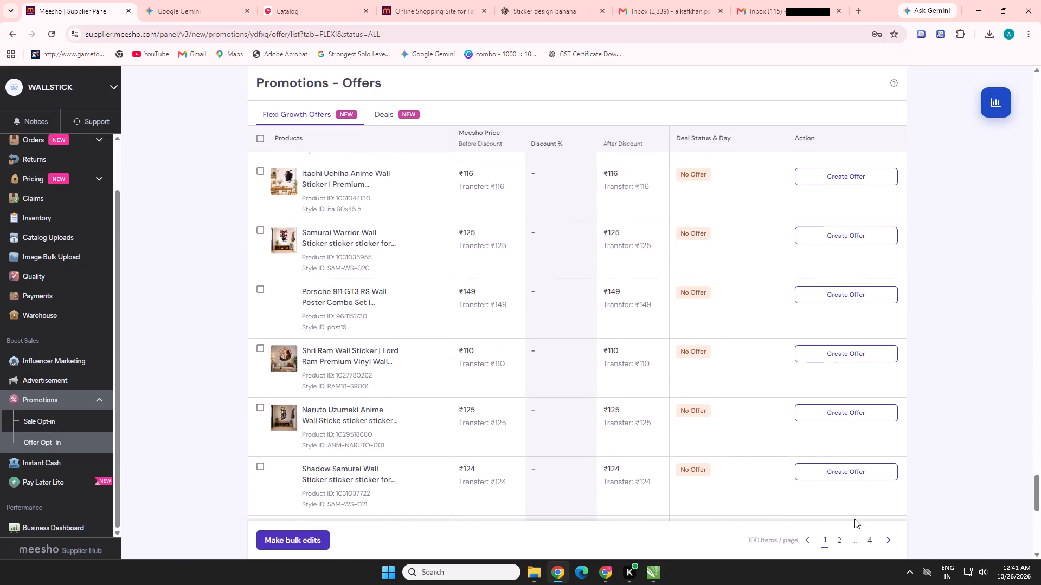
# Examine the products on page 4 of the Flexi Growth Offers list, continuing with page 3.
pyautogui.click(867, 538)
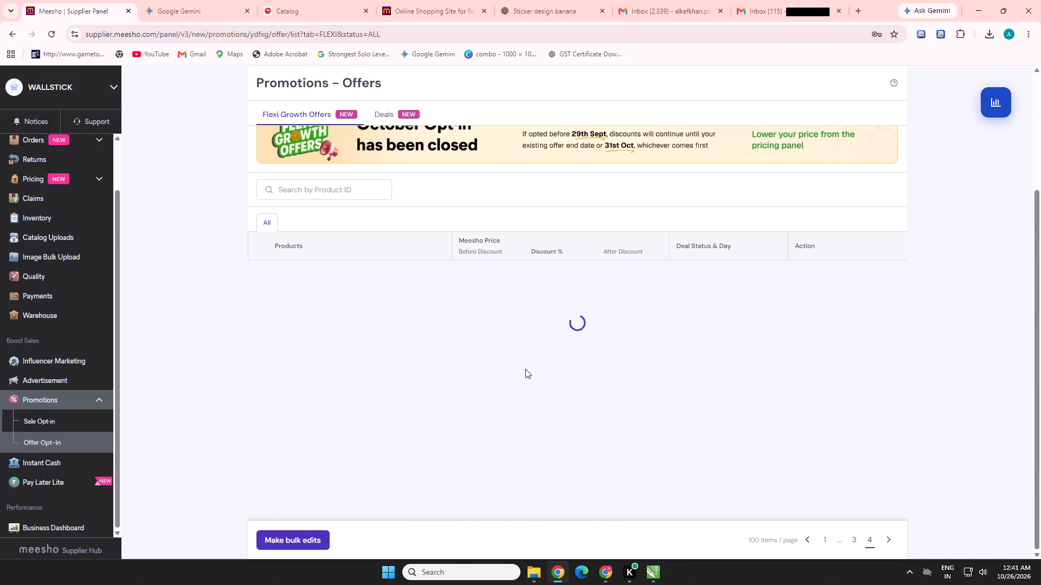
pyautogui.scroll(-1, 526, 369)
pyautogui.scroll(2, 529, 369)
pyautogui.scroll(-8, 529, 369)
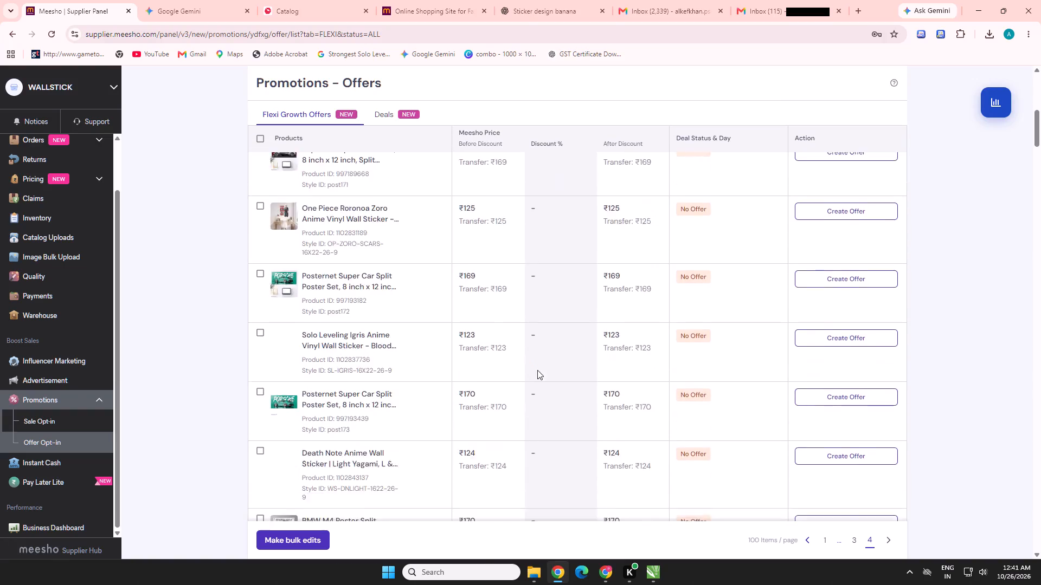
pyautogui.scroll(-20, 537, 370)
pyautogui.scroll(-14, 537, 370)
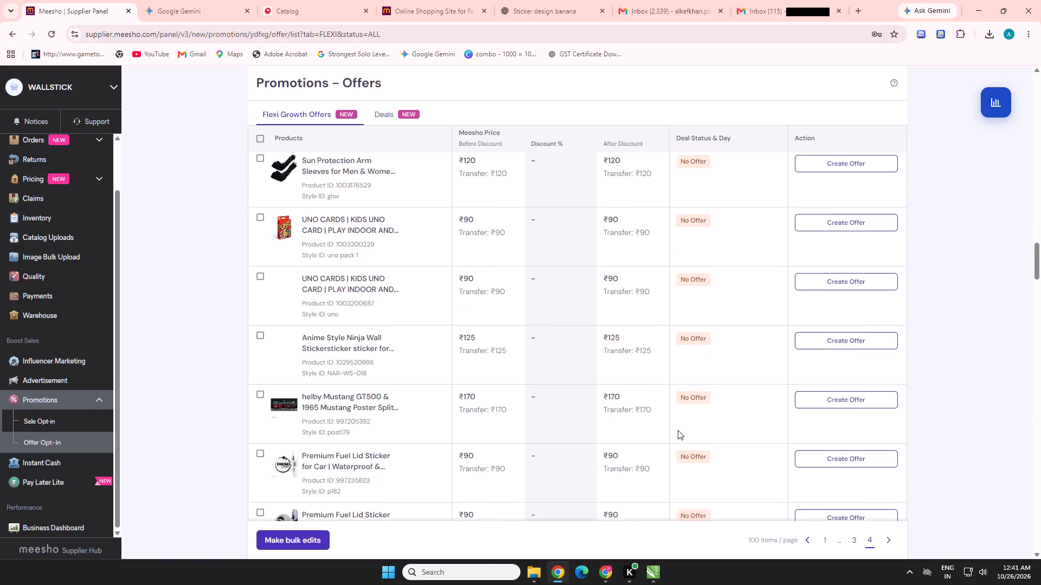
pyautogui.scroll(-15, 678, 430)
pyautogui.scroll(-18, 666, 452)
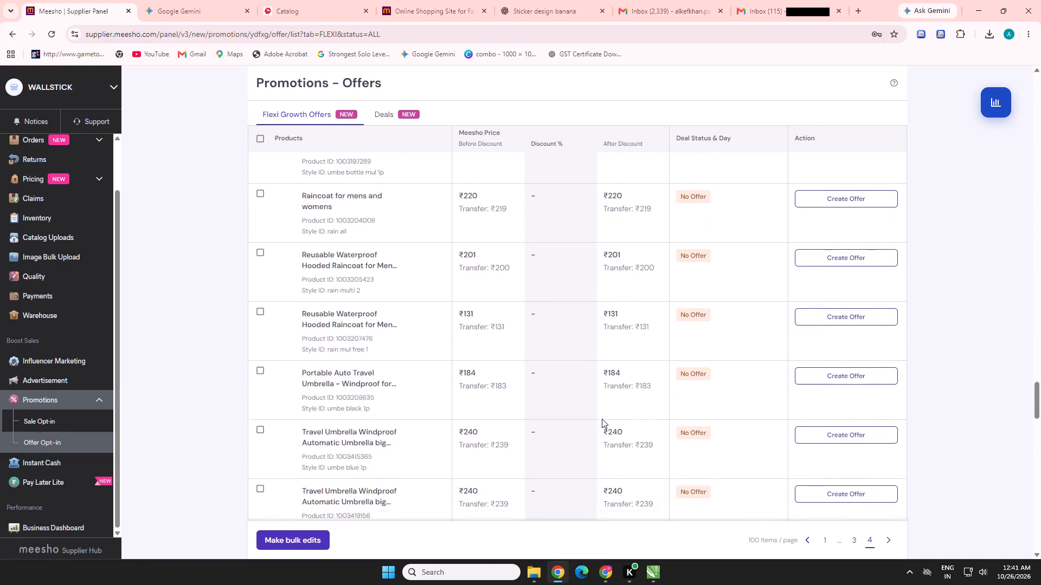
pyautogui.scroll(-16, 602, 419)
pyautogui.scroll(-15, 612, 412)
pyautogui.scroll(-7, 612, 412)
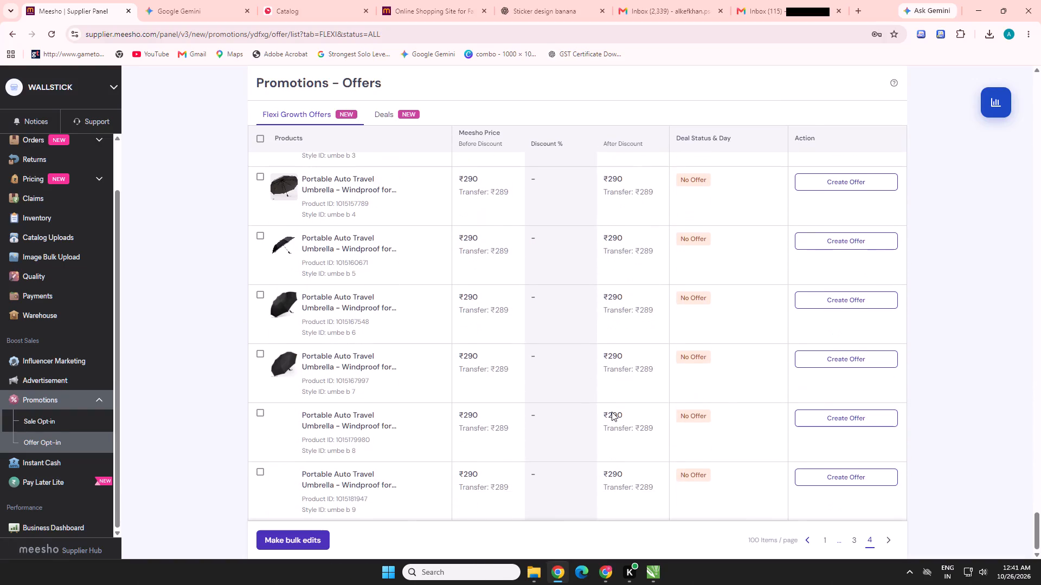
pyautogui.click(854, 538)
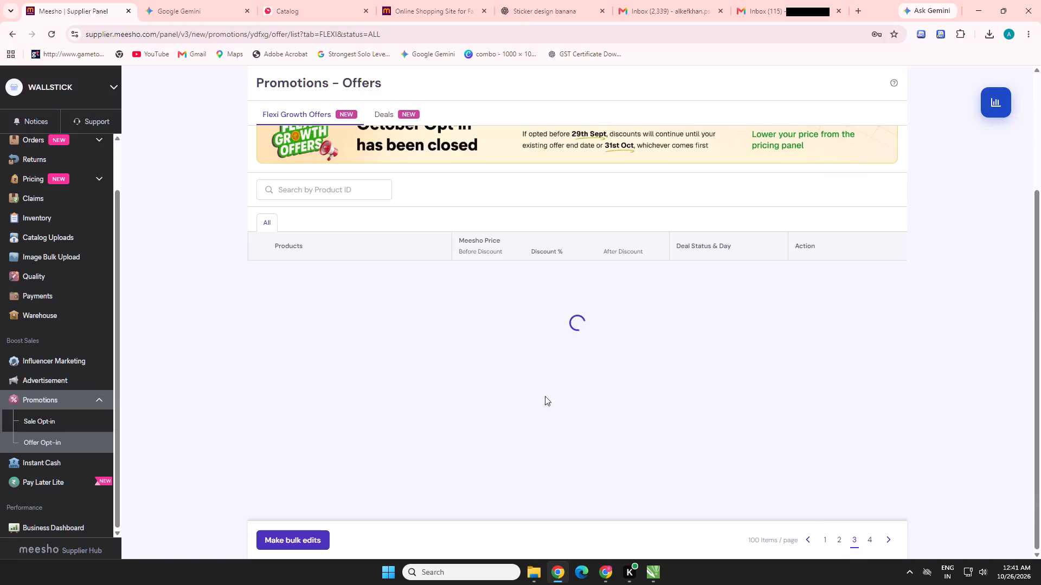
pyautogui.scroll(3, 34, 147)
pyautogui.scroll(4, 55, 200)
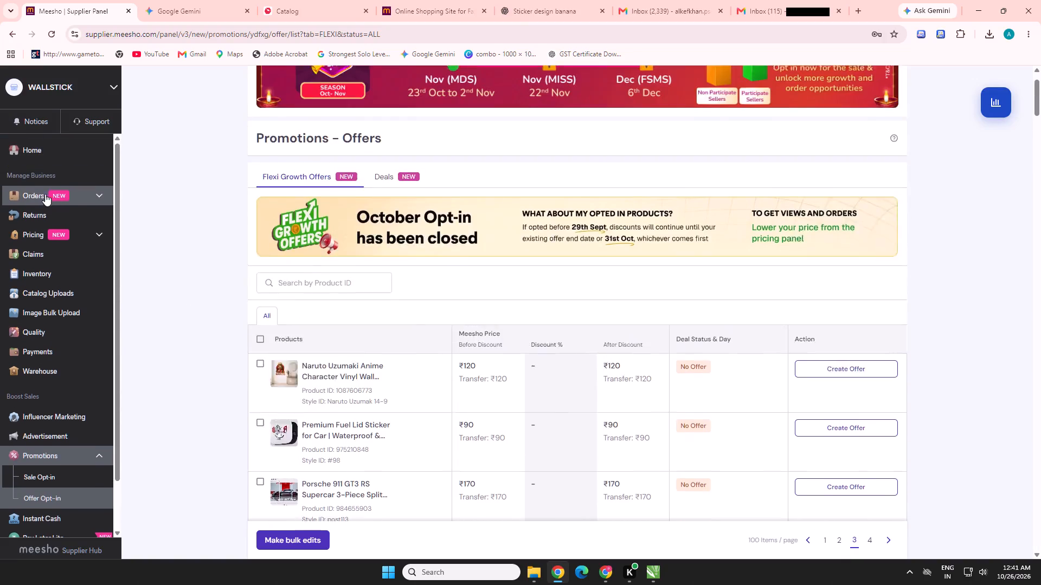
# Check the store's home overview and the Product Quality score with its recommendations.
pyautogui.click(31, 148)
pyautogui.scroll(-1, 197, 265)
pyautogui.scroll(2, 338, 214)
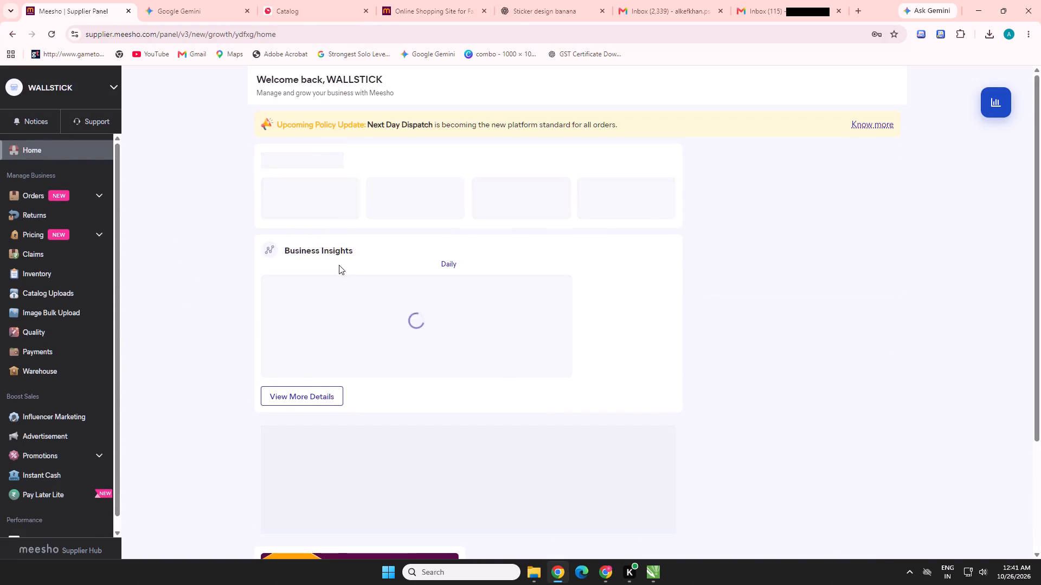
pyautogui.click(78, 429)
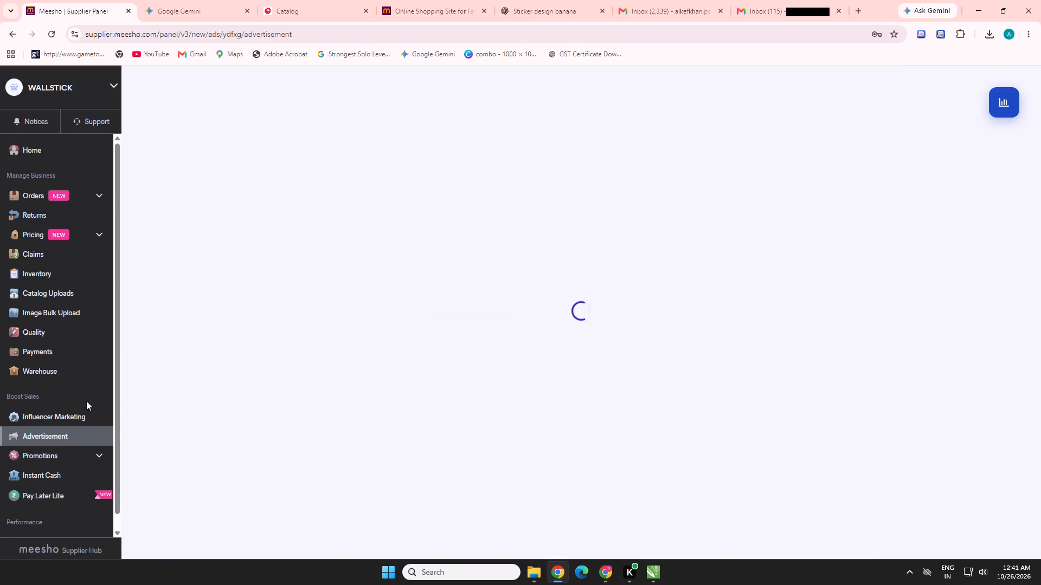
pyautogui.click(48, 330)
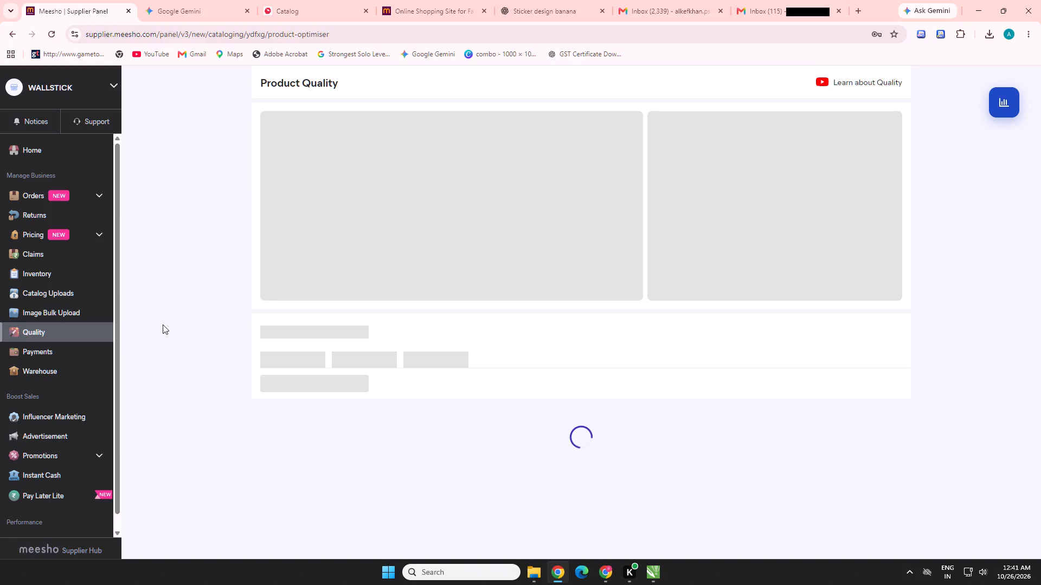
pyautogui.scroll(1, 380, 344)
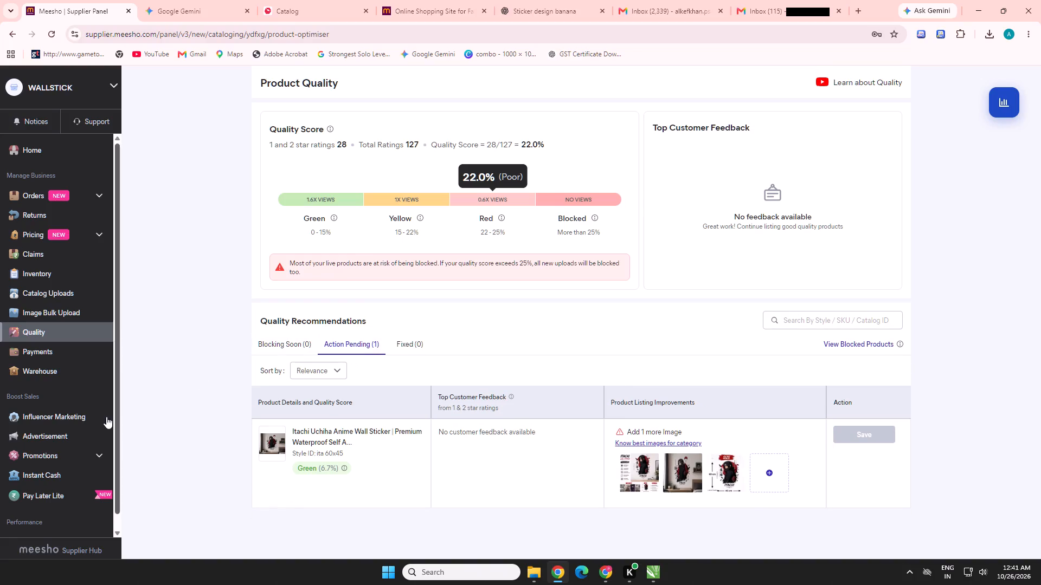
# Look over the advertisement campaign list and the home page's to-do list and business insights.
pyautogui.click(67, 437)
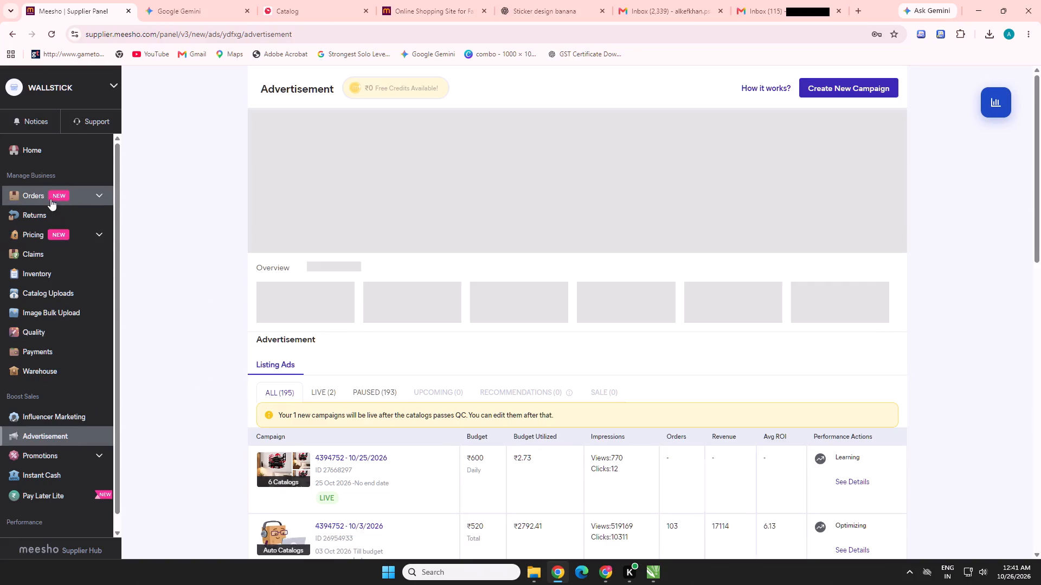
pyautogui.scroll(-3, 92, 237)
pyautogui.scroll(-6, 303, 335)
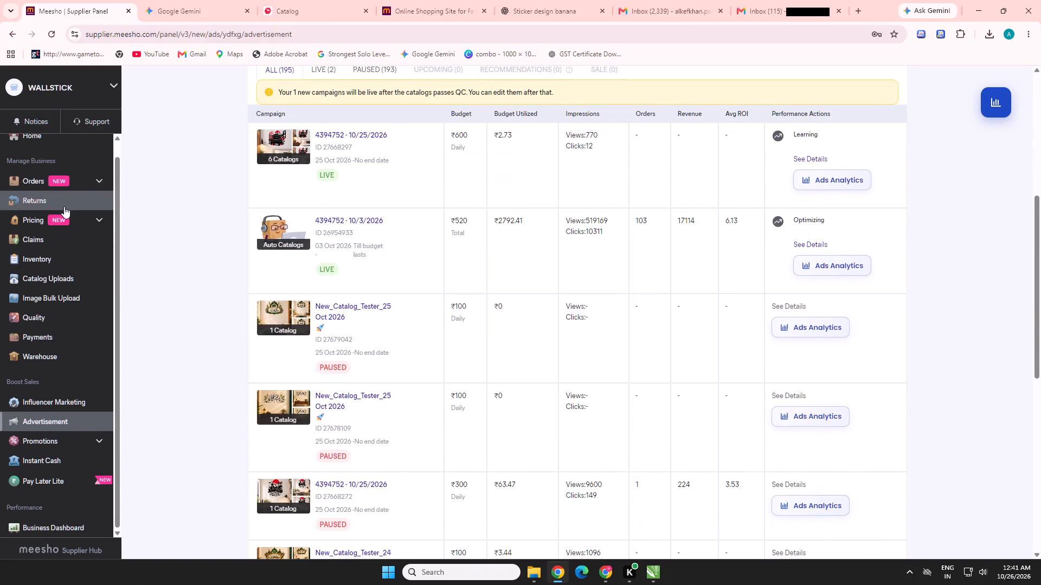
pyautogui.scroll(2, 53, 176)
pyautogui.click(51, 157)
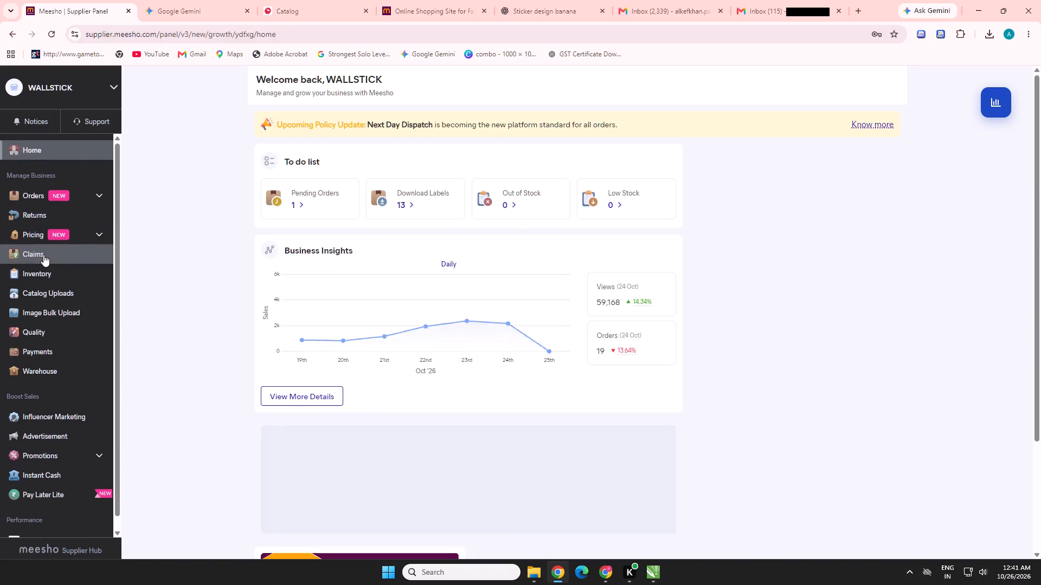
pyautogui.click(43, 255)
# Open the details of the live ad campaign 4394752 - 10/25/2026 and examine its overview and each catalog's performance.
pyautogui.click(52, 427)
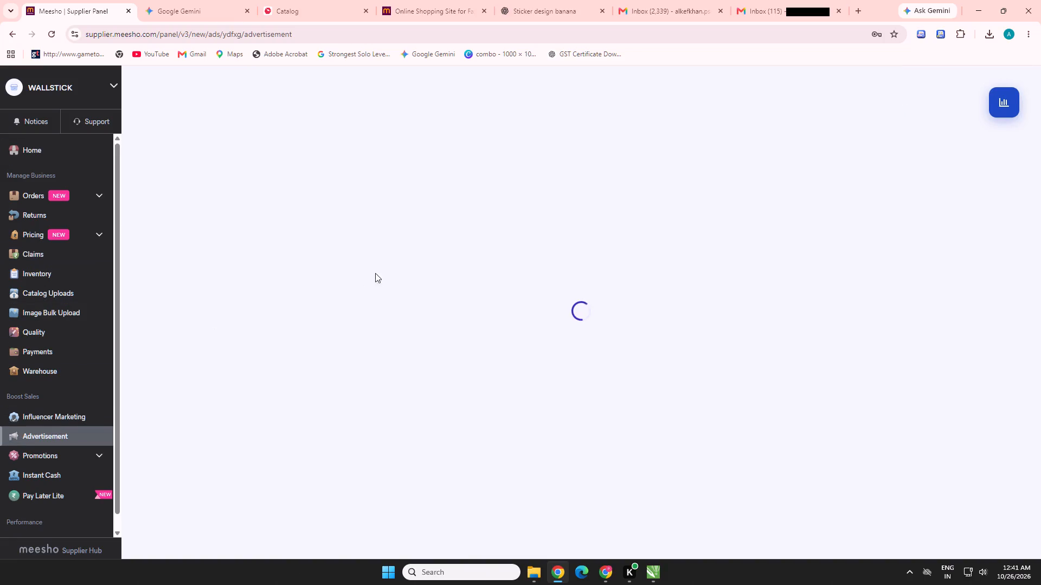
pyautogui.scroll(-6, 383, 274)
pyautogui.scroll(-3, 580, 303)
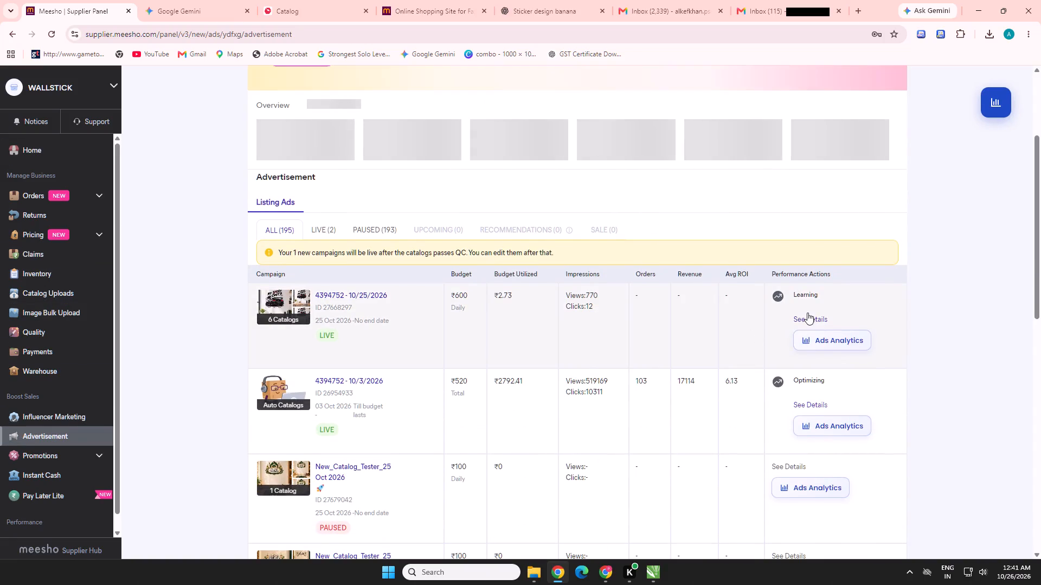
pyautogui.click(804, 320)
pyautogui.scroll(-1, 500, 267)
pyautogui.scroll(1, 369, 255)
pyautogui.scroll(-1, 369, 255)
pyautogui.scroll(2, 371, 255)
pyautogui.scroll(-7, 502, 141)
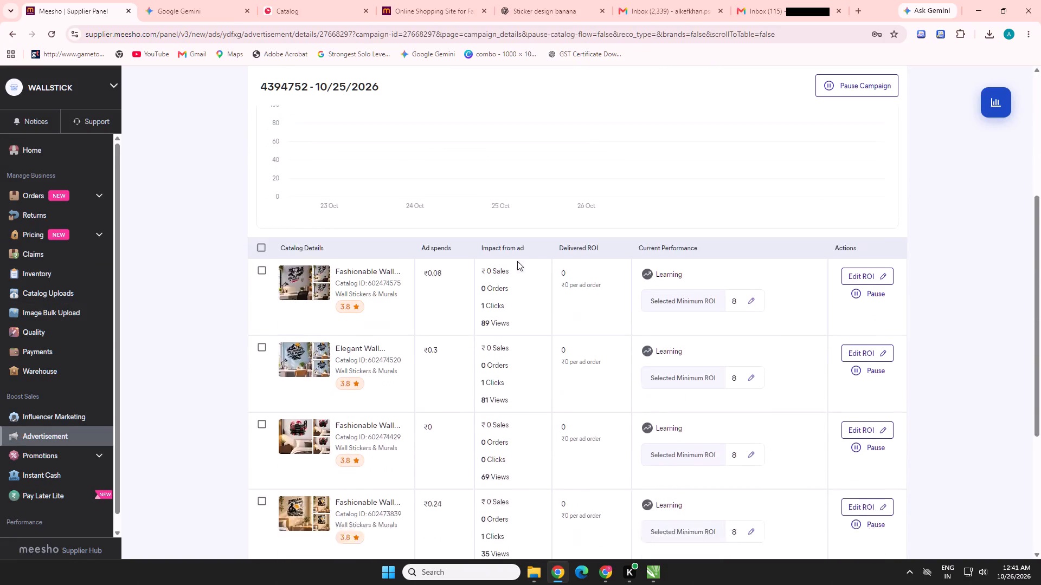
pyautogui.scroll(1, 479, 262)
pyautogui.scroll(-3, 492, 266)
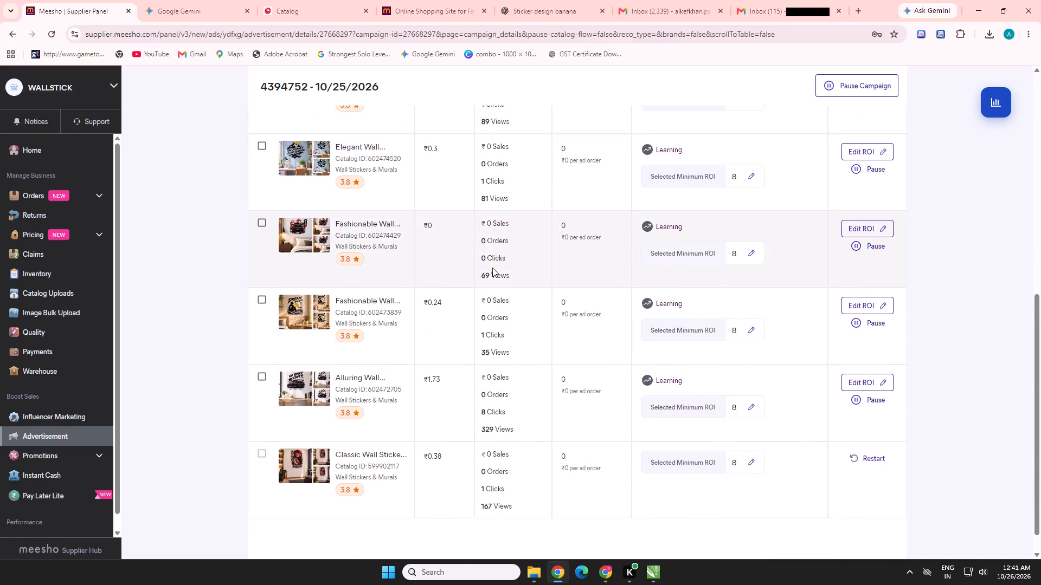
pyautogui.scroll(-1, 494, 268)
pyautogui.scroll(-2, 503, 313)
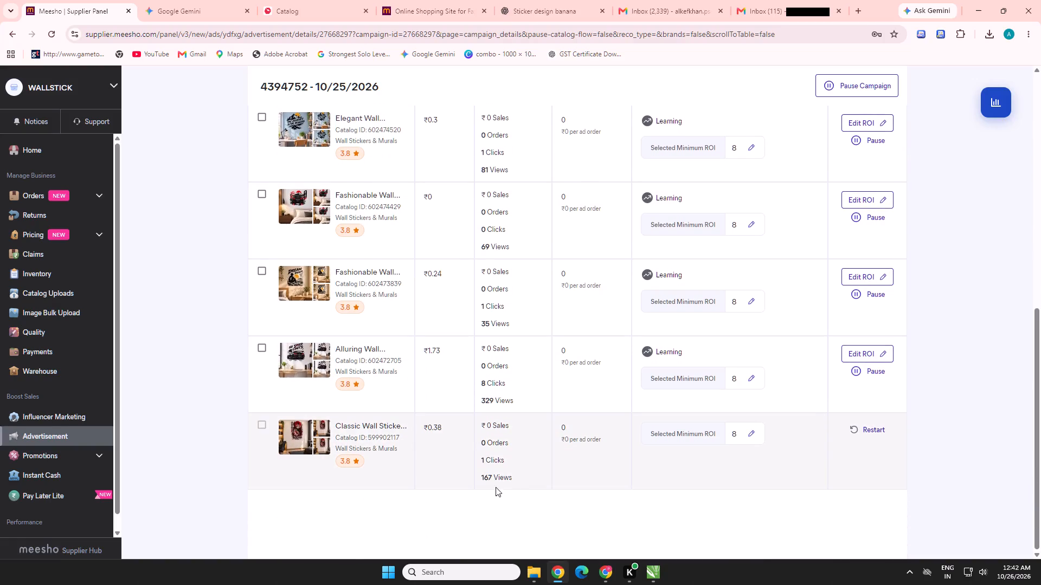
pyautogui.scroll(11, 464, 448)
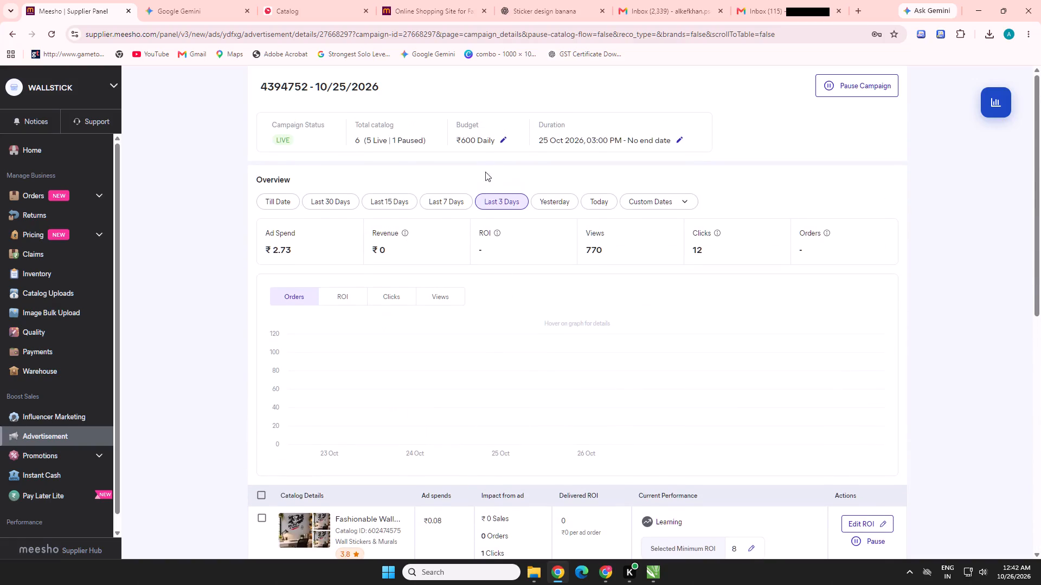
# Set the daily budget of campaign 4394752 - 10/25/2026 to ₹650 and save the change.
pyautogui.click(502, 144)
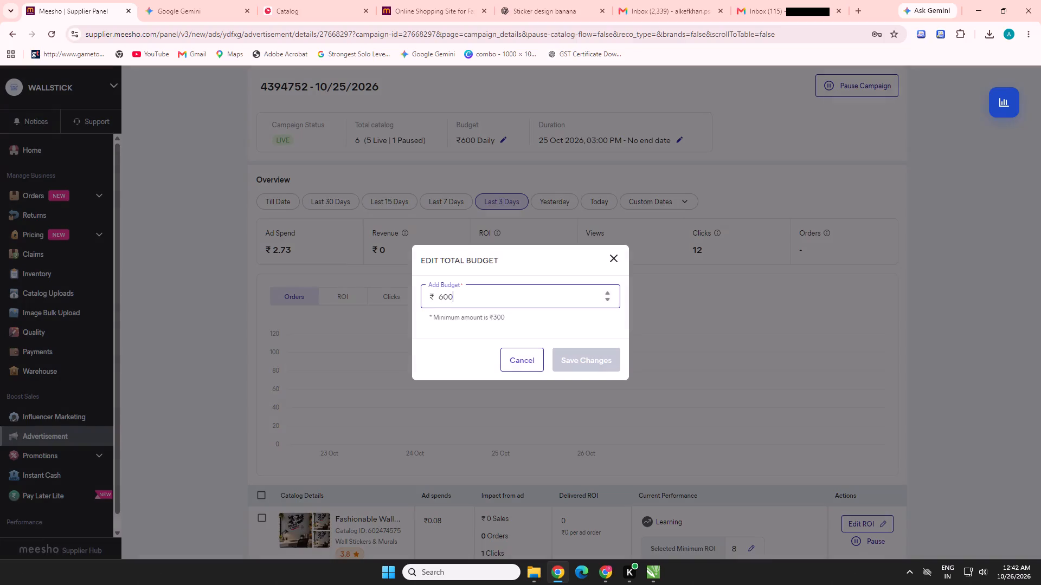
pyautogui.doubleClick(453, 302)
pyautogui.tripleClick(453, 302)
pyautogui.write('650')
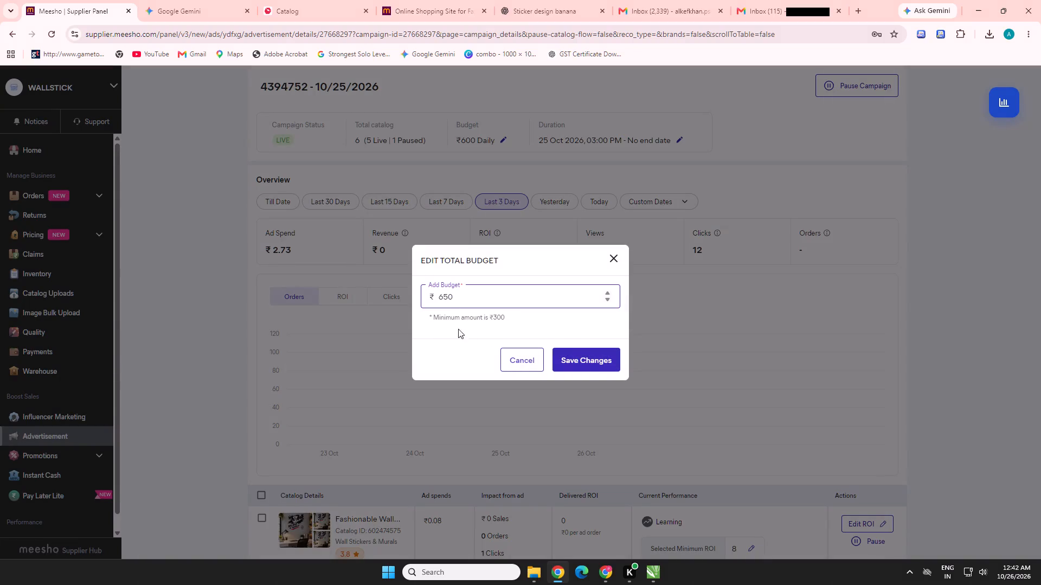
pyautogui.click(572, 363)
pyautogui.click(767, 313)
pyautogui.scroll(-3, 625, 318)
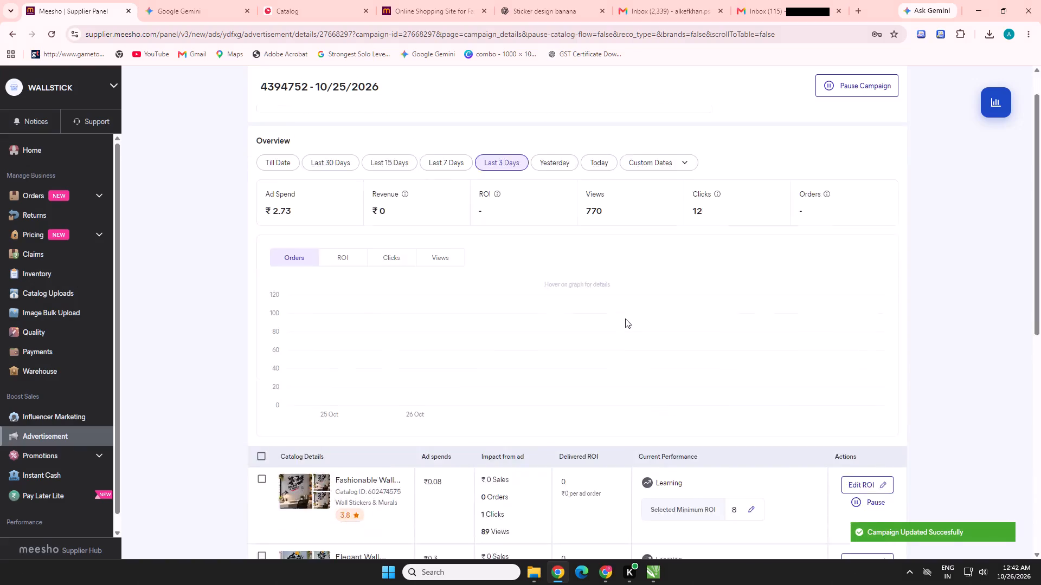
pyautogui.scroll(-8, 625, 318)
pyautogui.scroll(6, 625, 318)
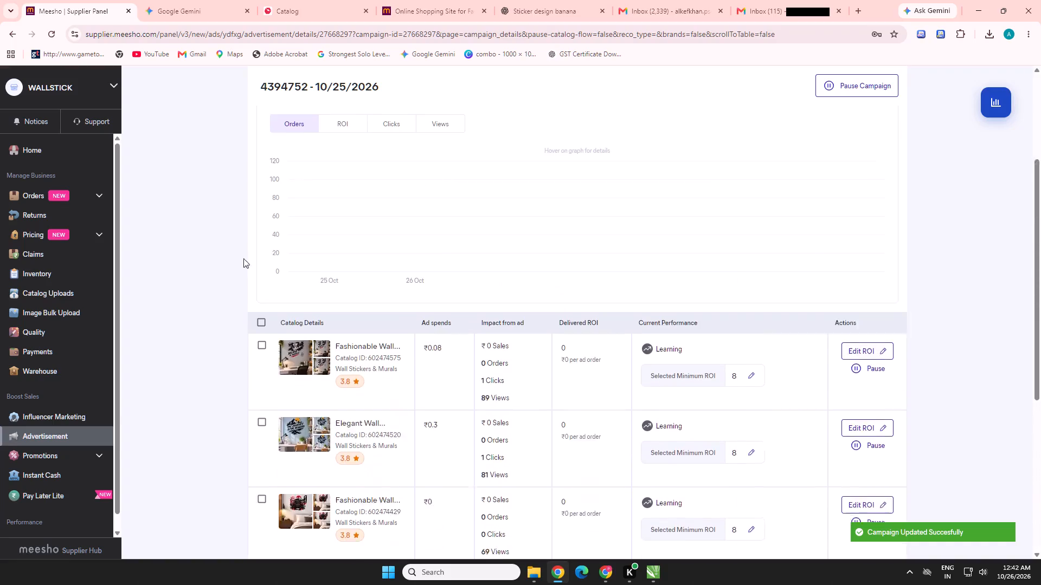
pyautogui.click(44, 197)
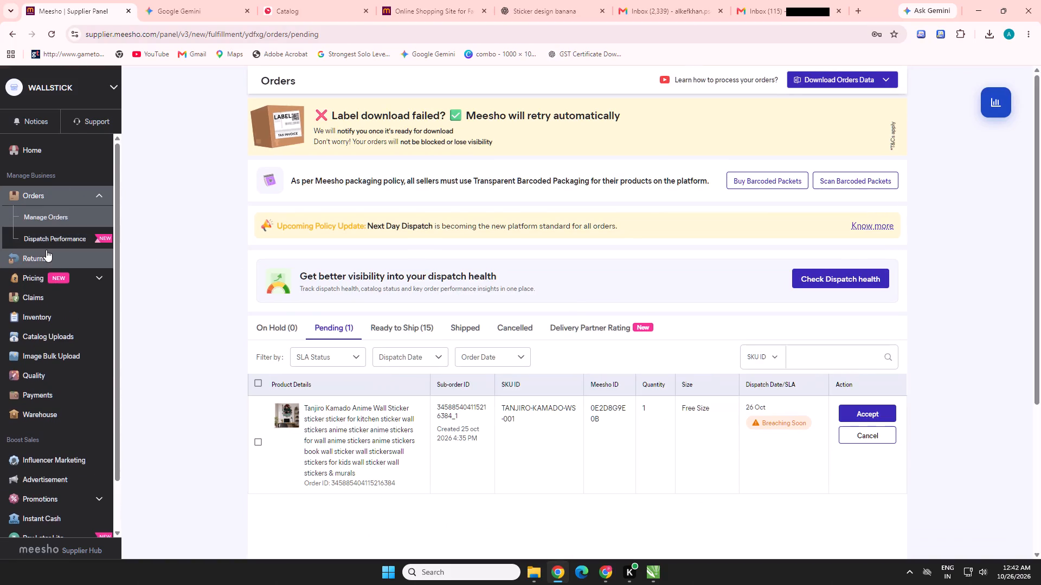
pyautogui.click(46, 250)
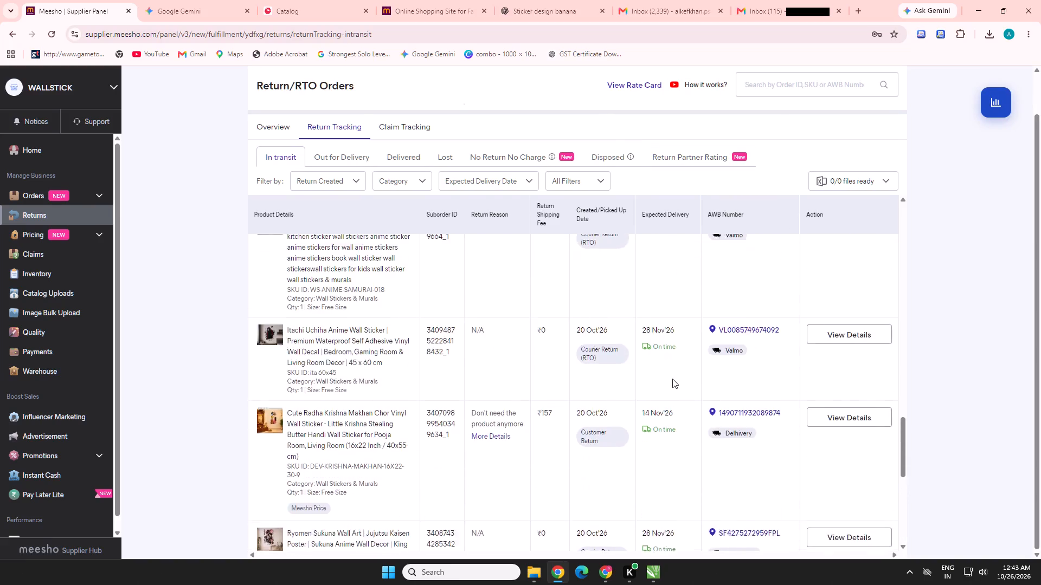
pyautogui.scroll(3, 672, 379)
pyautogui.scroll(-4, 673, 378)
pyautogui.click(847, 419)
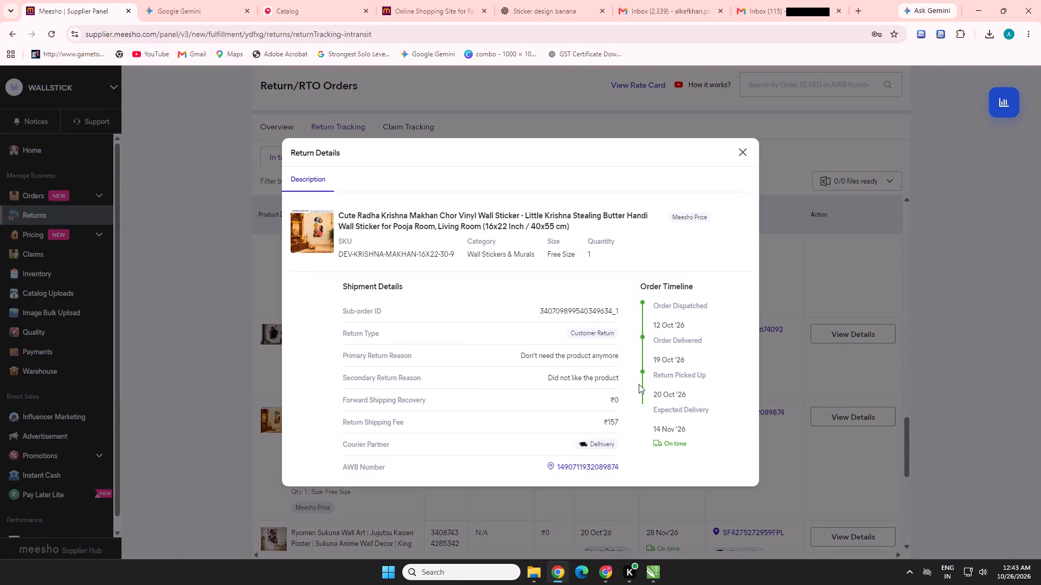
pyautogui.click(807, 363)
# Close the Makhan Chor return details and open the pending orders from the home overview.
pyautogui.click(787, 330)
pyautogui.click(738, 151)
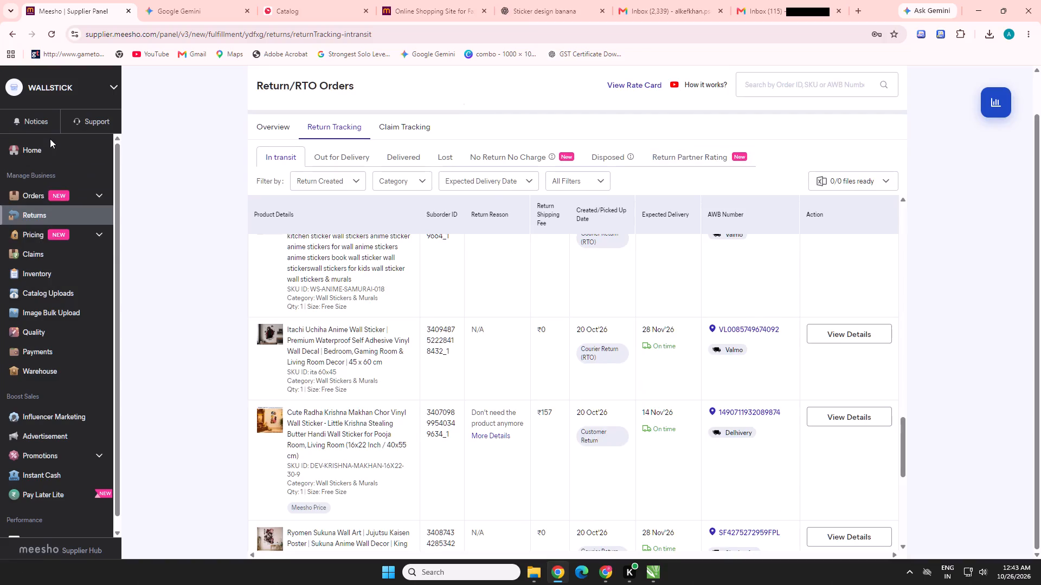
pyautogui.click(50, 139)
pyautogui.click(42, 147)
pyautogui.click(292, 215)
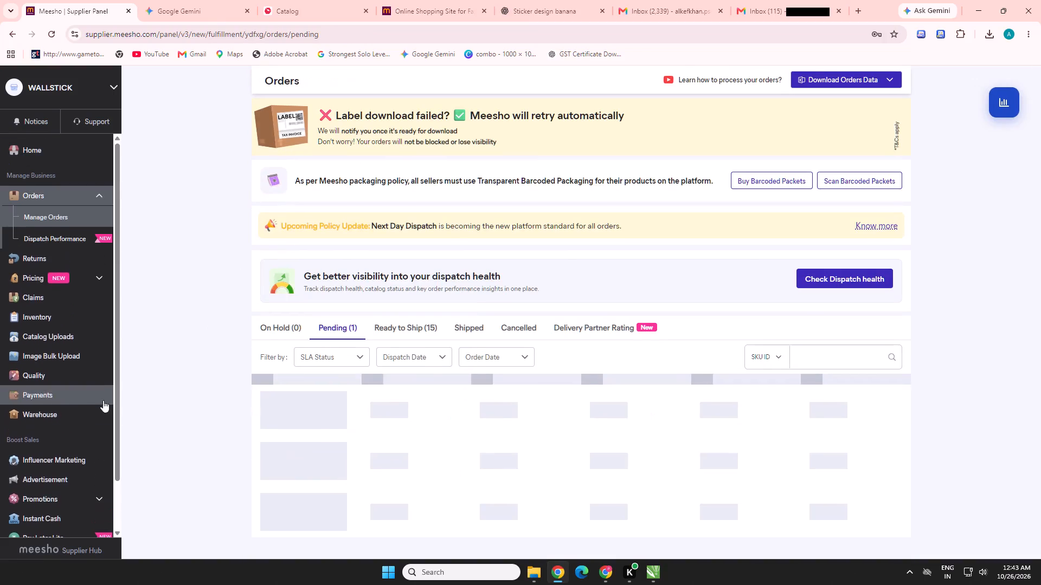
# Examine the advertisement campaign list, including each campaign's budget, spend, impressions, orders and ROI.
pyautogui.scroll(-2, 83, 419)
pyautogui.click(42, 417)
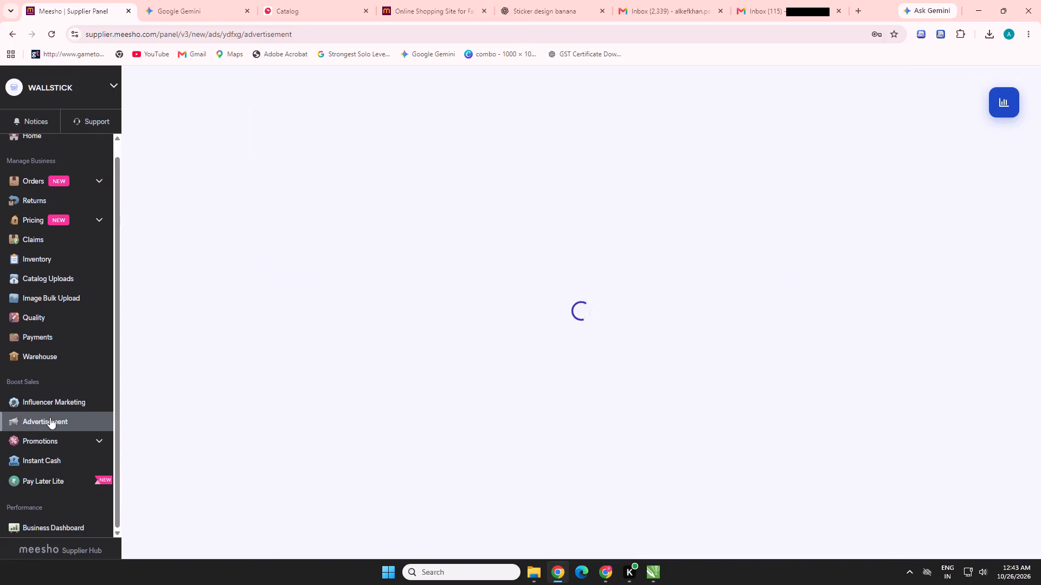
pyautogui.scroll(-10, 307, 322)
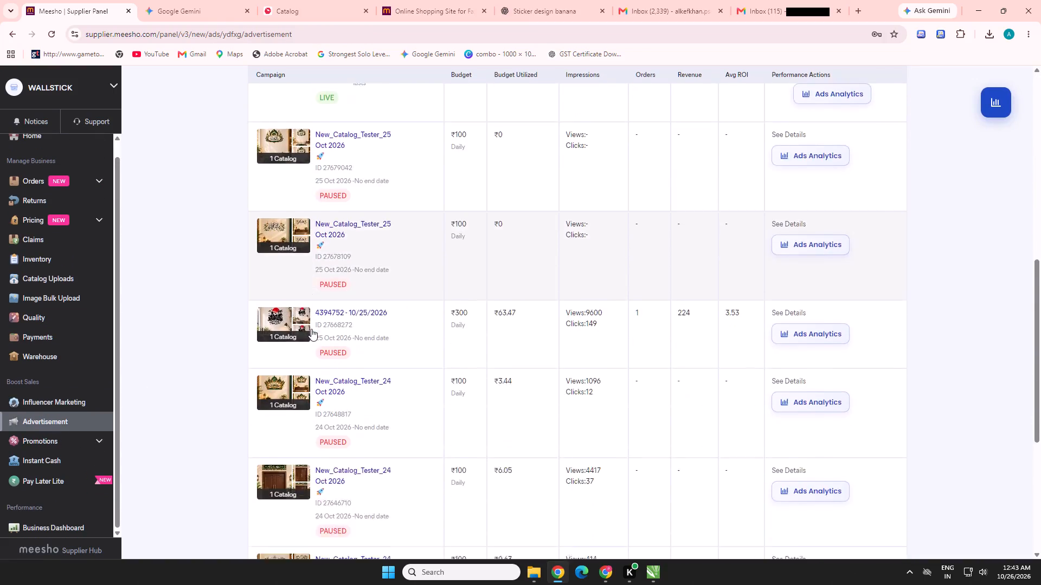
pyautogui.scroll(-2, 311, 329)
# Check the Orders page again, viewing the pending orders and the on-hold orders.
pyautogui.click(26, 187)
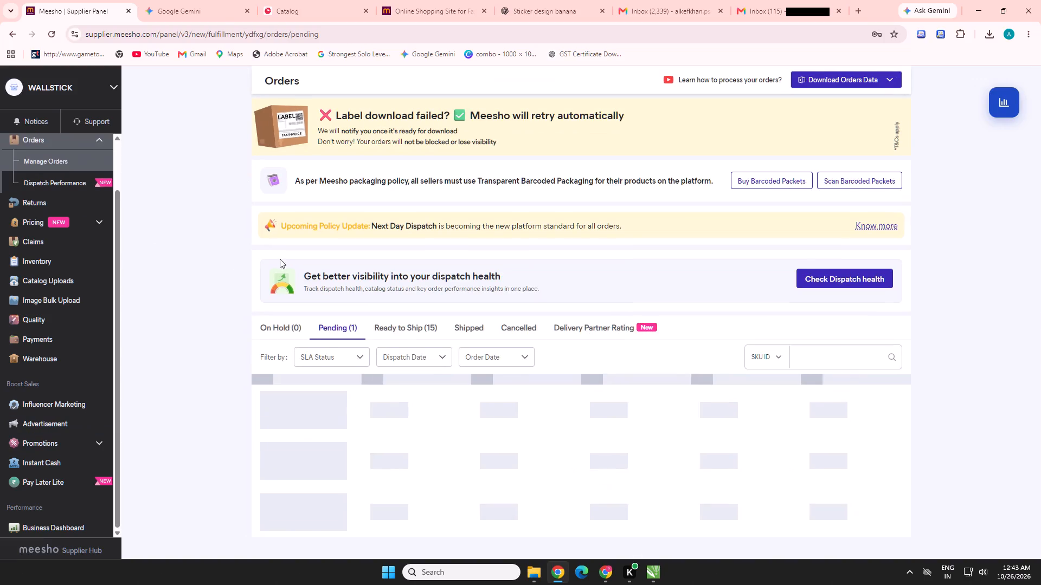
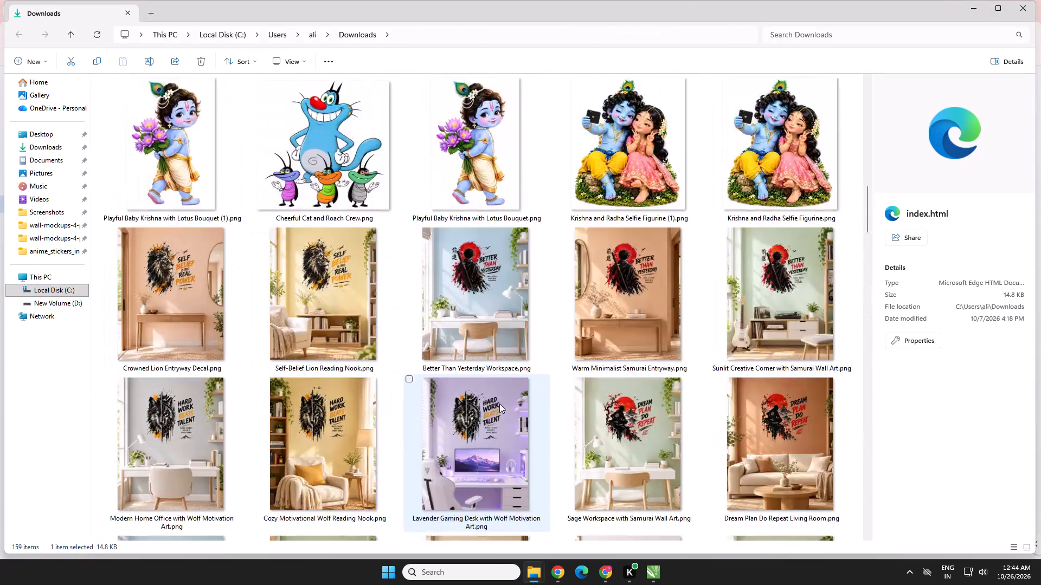
# Switch to CorelDRAW and bring up the 26 oct.cdr sticker layout.
pyautogui.scroll(5, 499, 404)
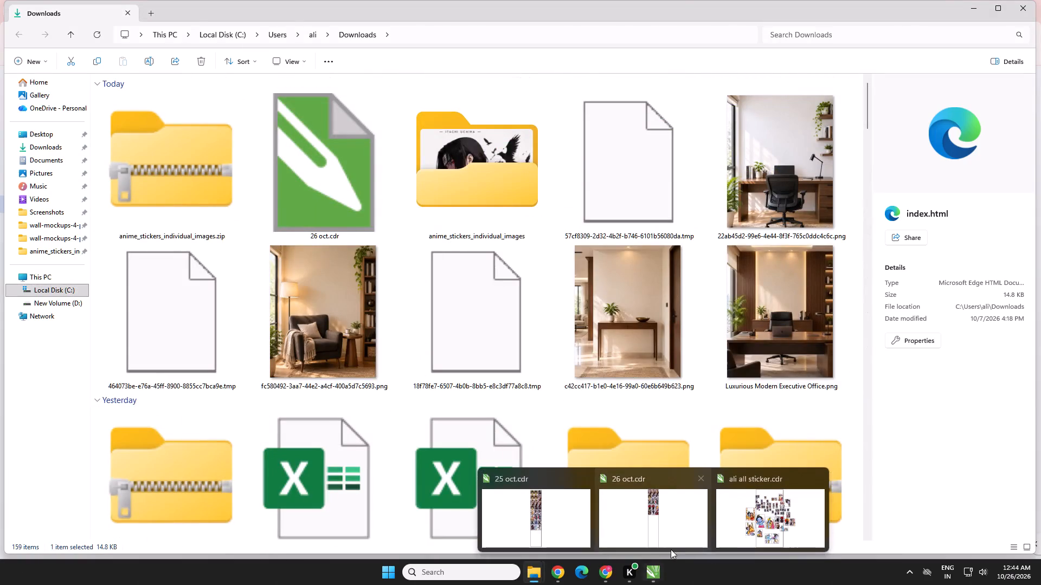
pyautogui.click(672, 536)
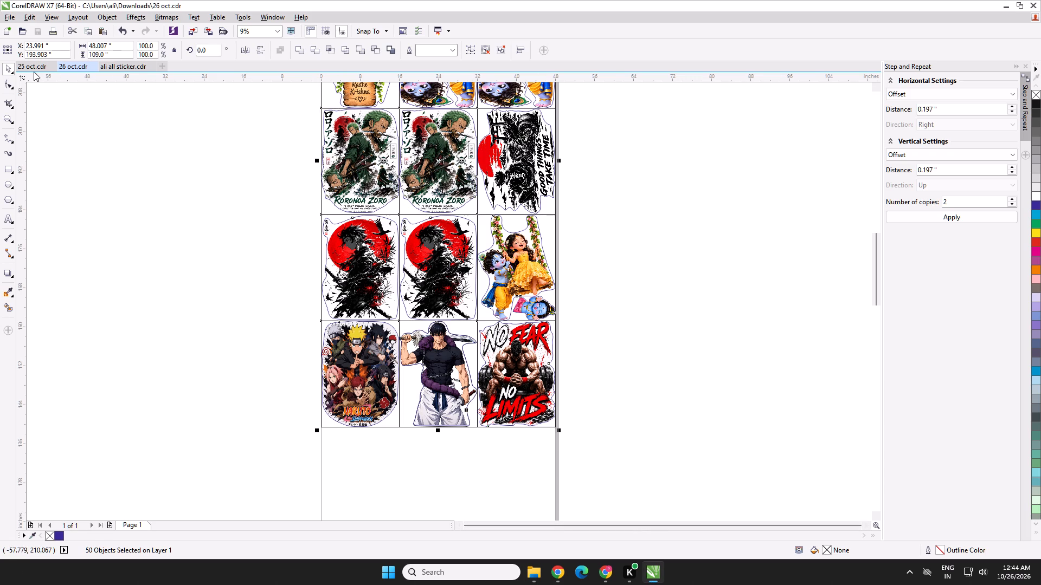
# Switch to CorelDRAW's 25 oct.cdr document to view its sticker print layout.
pyautogui.click(35, 68)
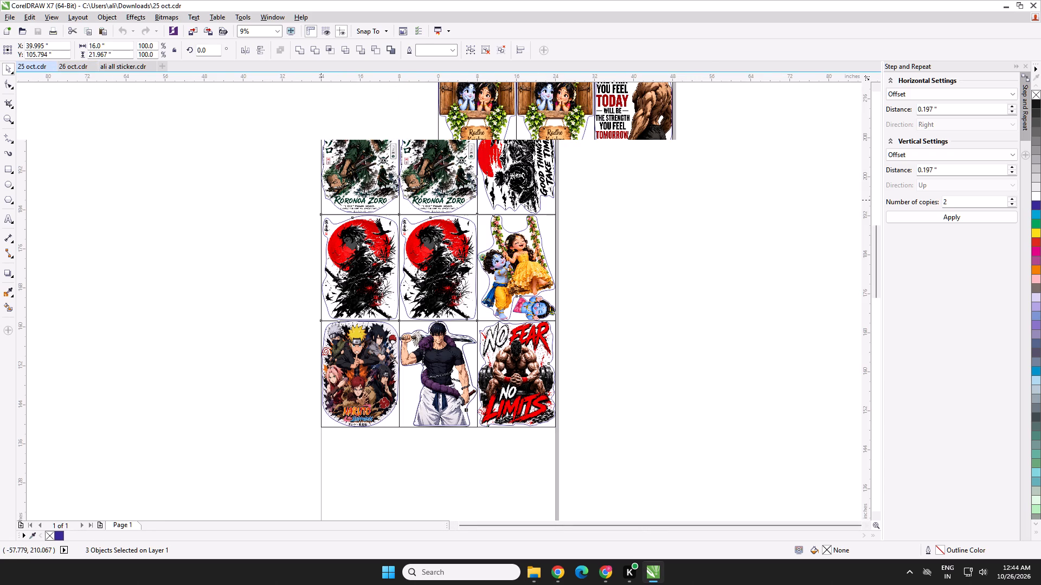